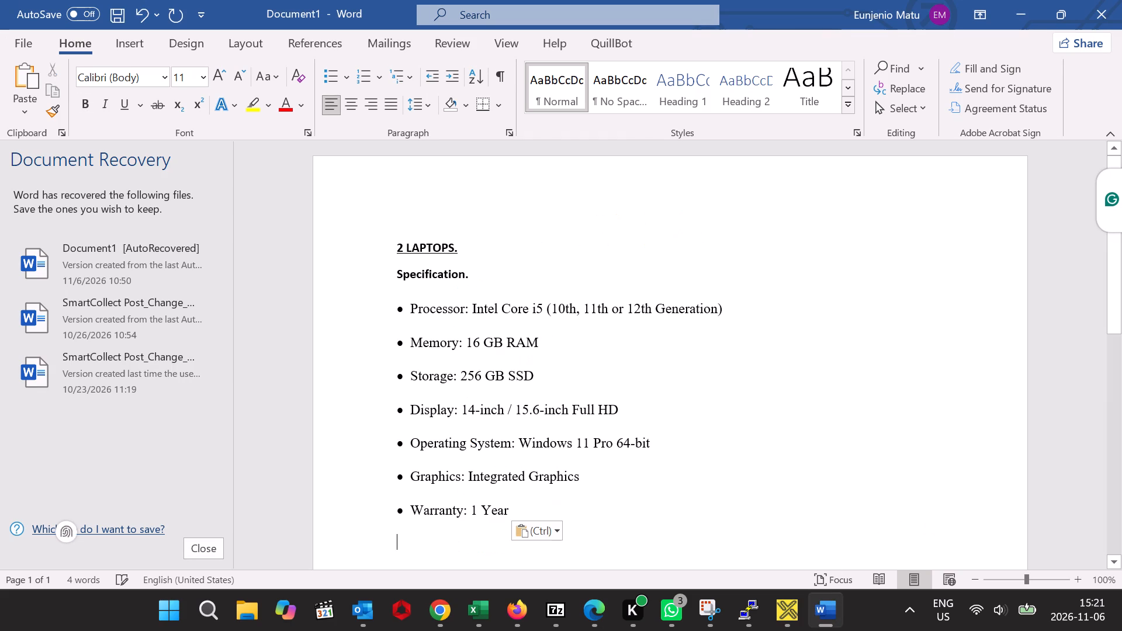
# Edit the Processor line to read "Core i7", removing the word "Intel".
pyautogui.scroll(-2, 572, 310)
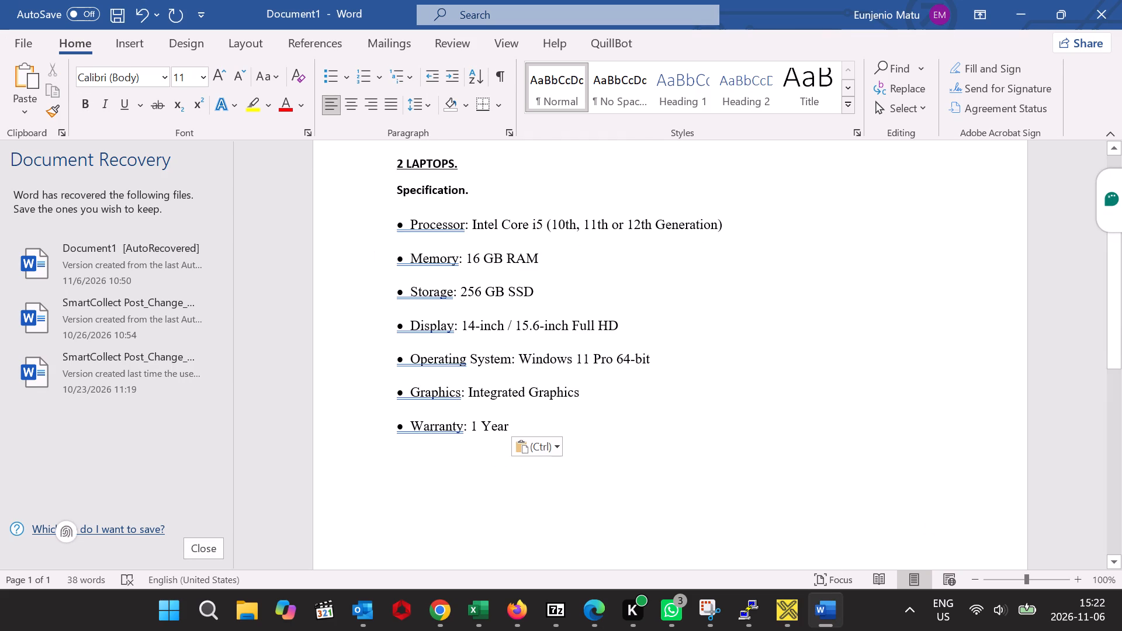
pyautogui.click(540, 221)
pyautogui.press('BackSpace')
pyautogui.press('7')
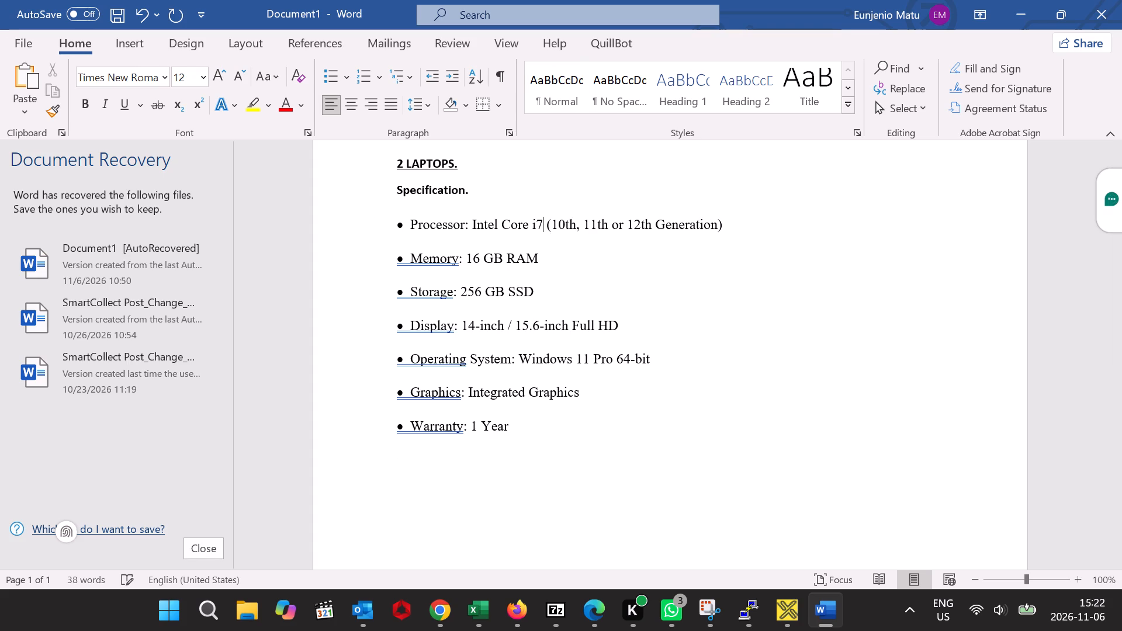
pyautogui.click(503, 225)
pyautogui.press('BackSpace')
pyautogui.press('BackSpace')
pyautogui.press('BackSpace')
pyautogui.press('BackSpace')
pyautogui.press('BackSpace')
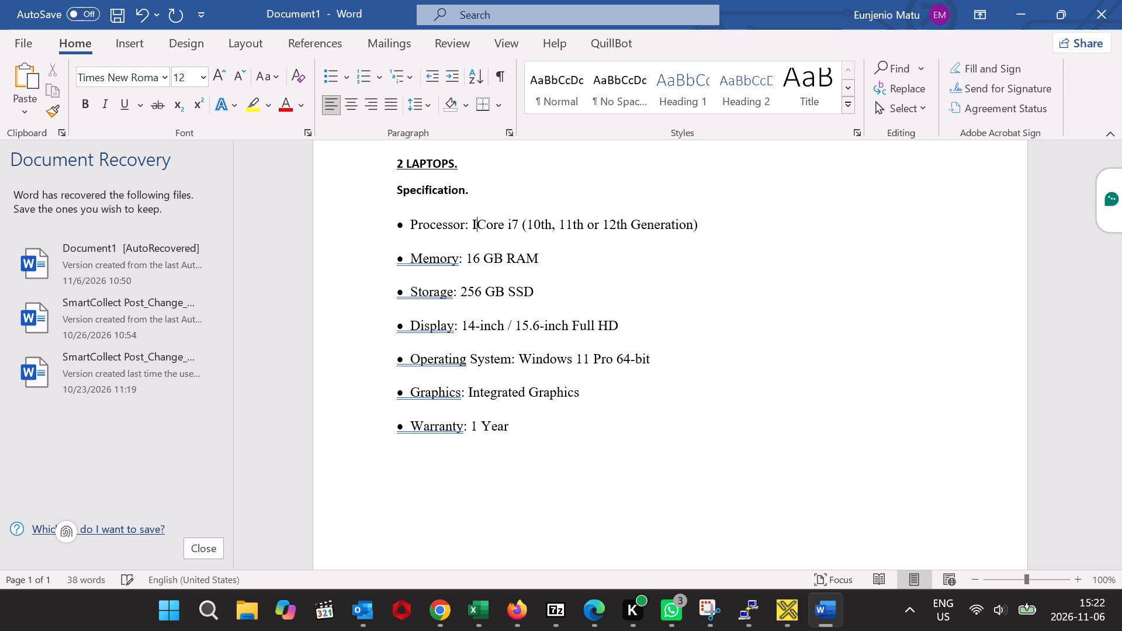
pyautogui.press('BackSpace')
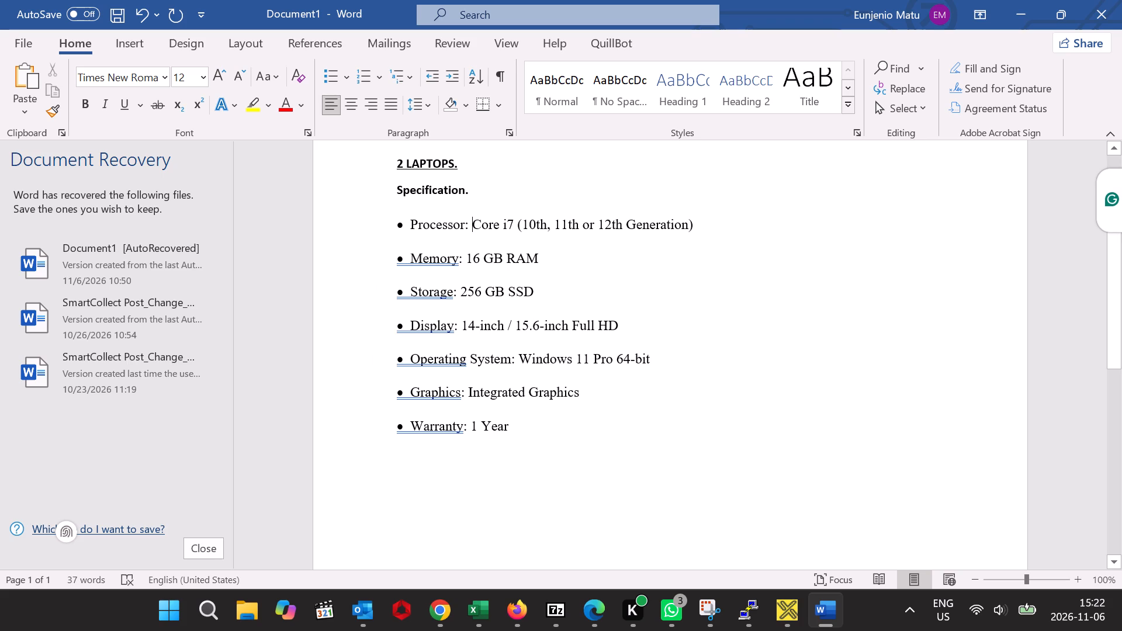
# Delete the Operating System, Graphics and Warranty lines from the specification list.
pyautogui.moveTo(397, 362); pyautogui.dragTo(524, 432)
pyautogui.press('Delete')
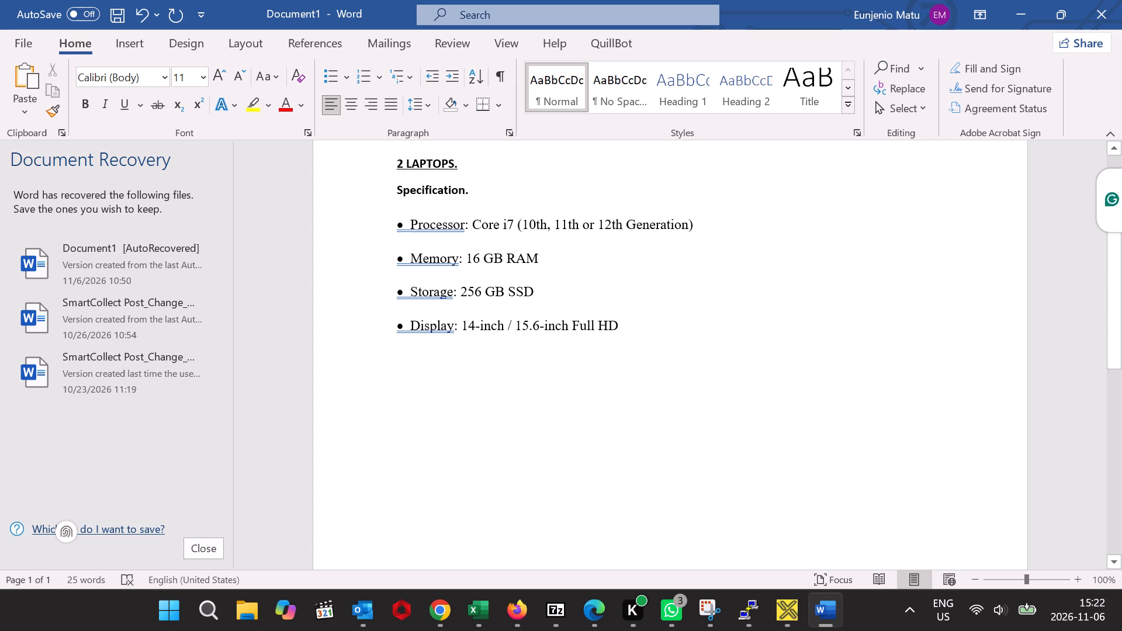
# Copy the "2 LAPTOPS." heading.
pyautogui.moveTo(393, 163); pyautogui.dragTo(466, 167)
pyautogui.rightClick(452, 166)
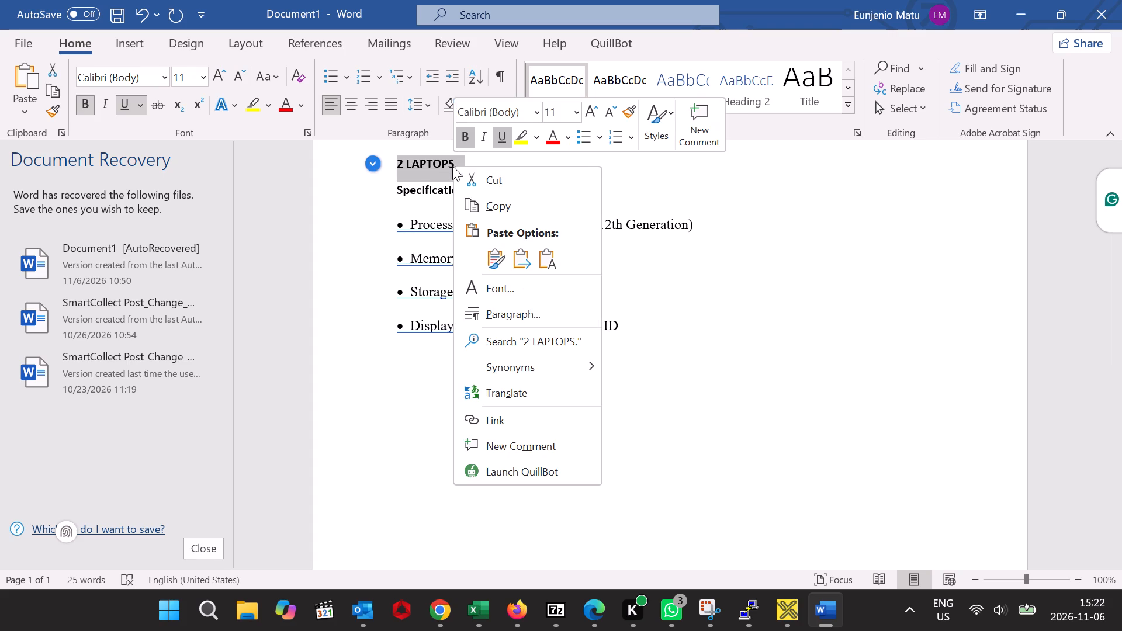
pyautogui.click(493, 212)
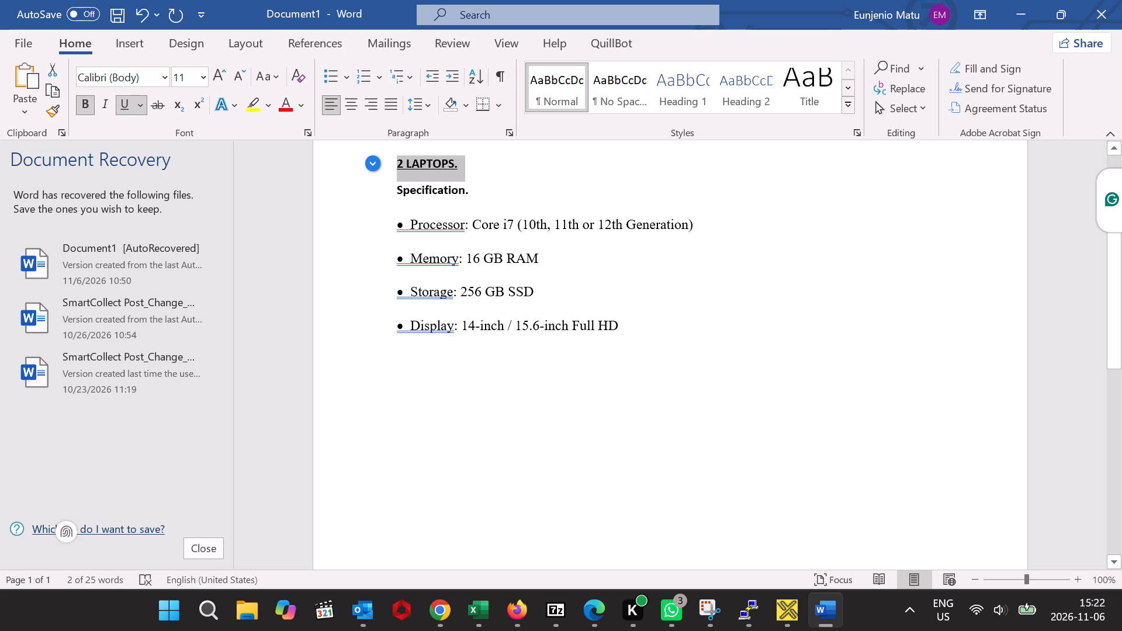
# Add a new line reading "5 Desk tops" below the Display line.
pyautogui.click(629, 325)
pyautogui.press('Return')
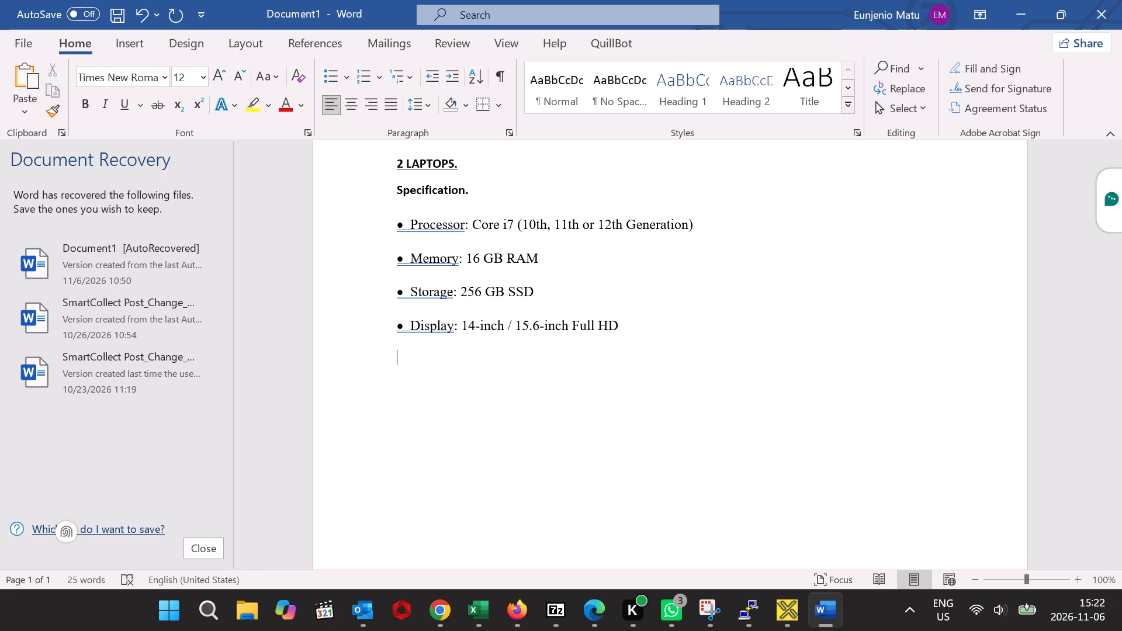
pyautogui.press('5')
pyautogui.press('space')
pyautogui.write('De')
pyautogui.write('sk')
pyautogui.press('space')
pyautogui.write('to')
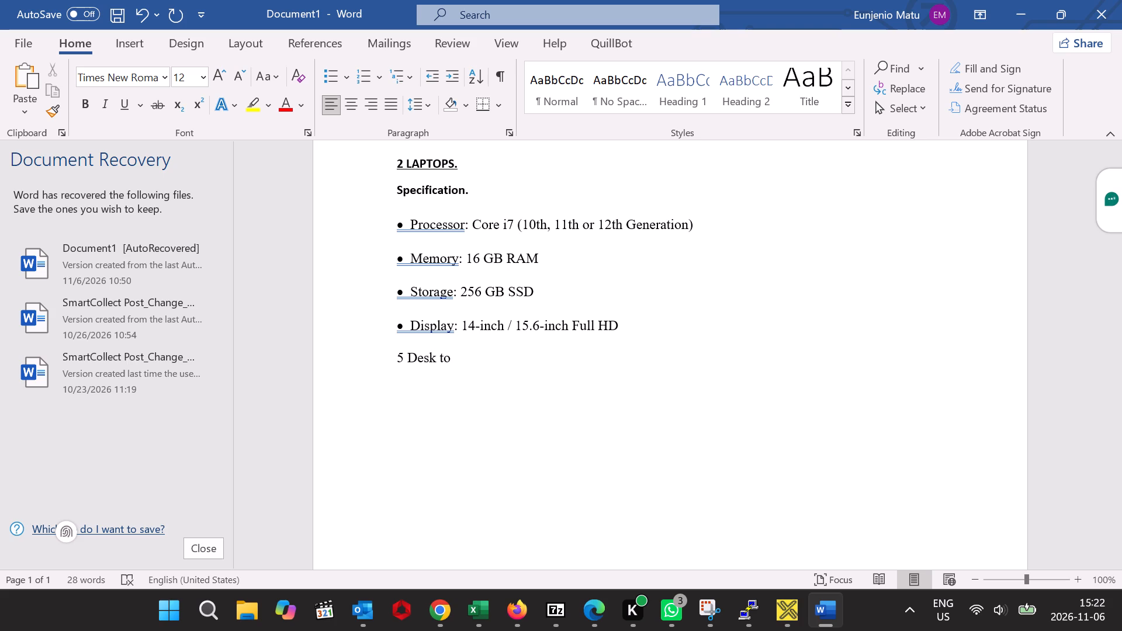
pyautogui.write('ps')
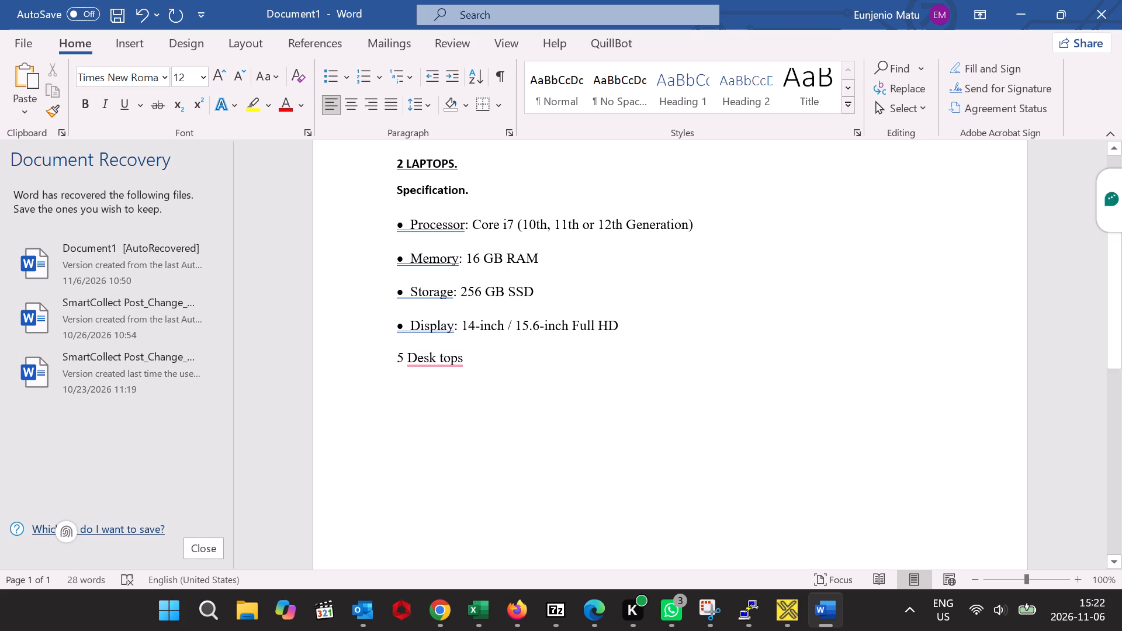
# Underline the "5 Desk tops" line.
pyautogui.moveTo(465, 363); pyautogui.dragTo(361, 355)
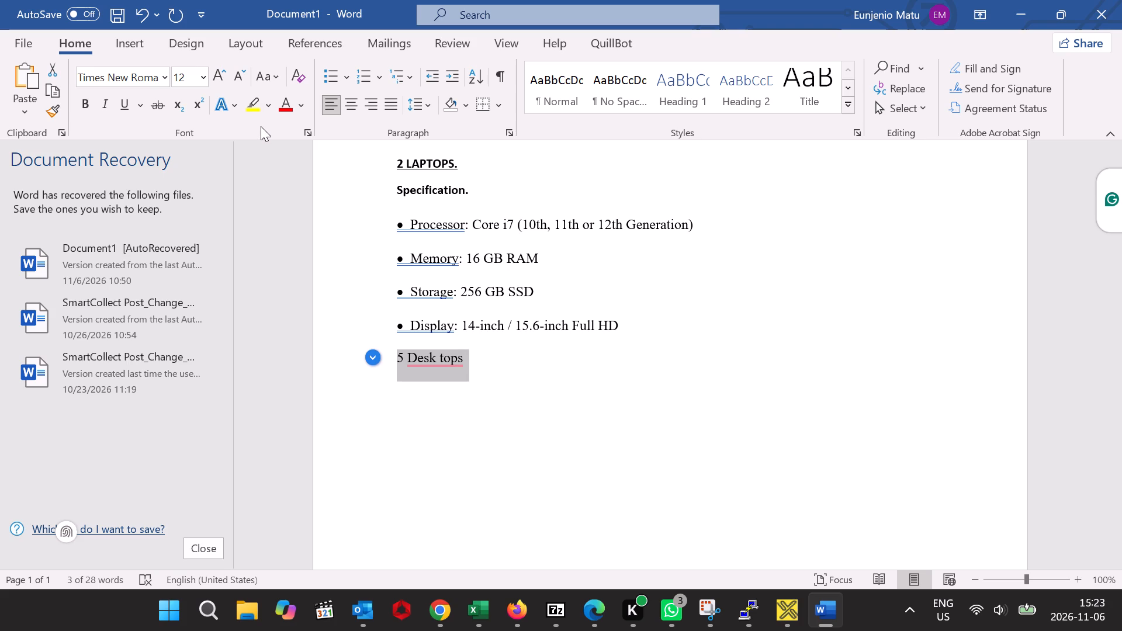
pyautogui.click(120, 102)
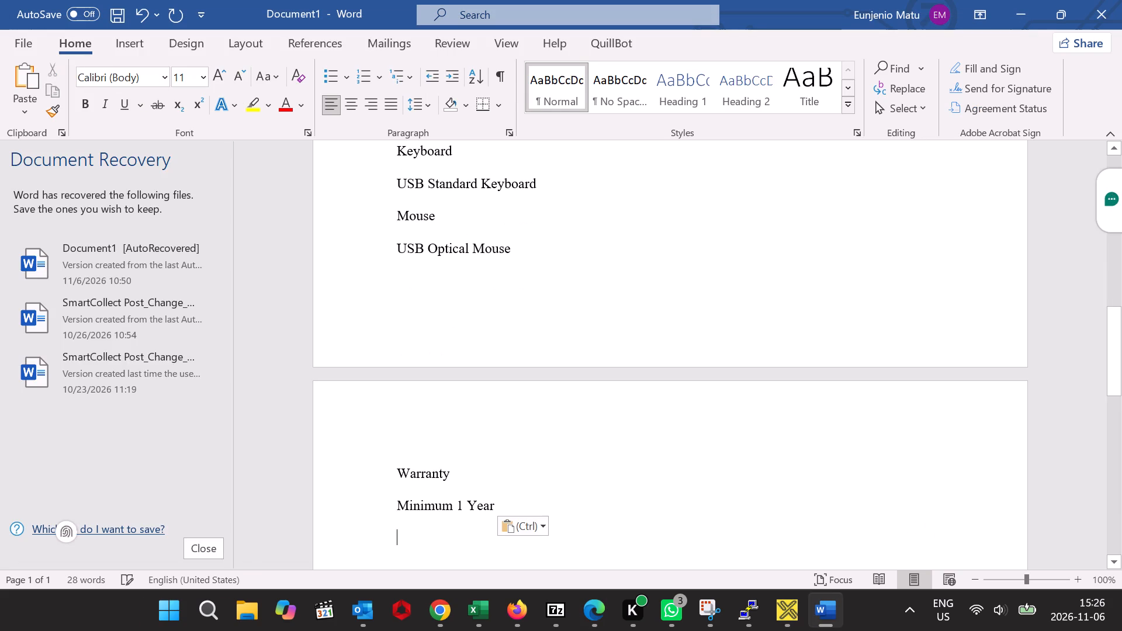
# Join the Memory (RAM), Storage and Monitor values onto their label lines in the desktop list, adding a space after Storage.
pyautogui.scroll(13, 554, 383)
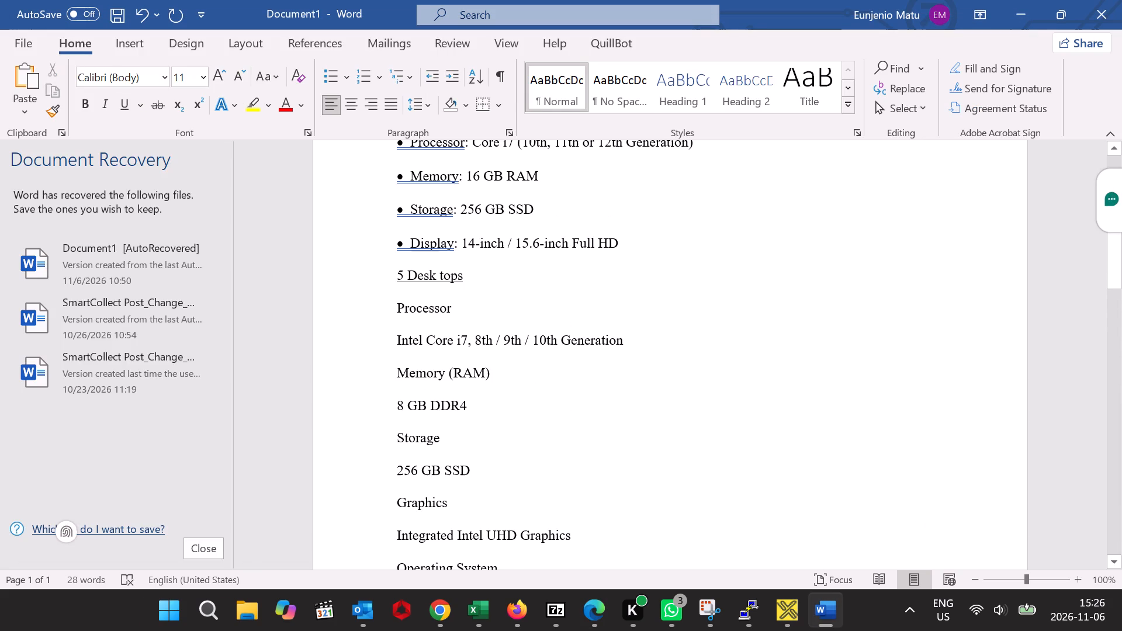
pyautogui.scroll(-1, 539, 356)
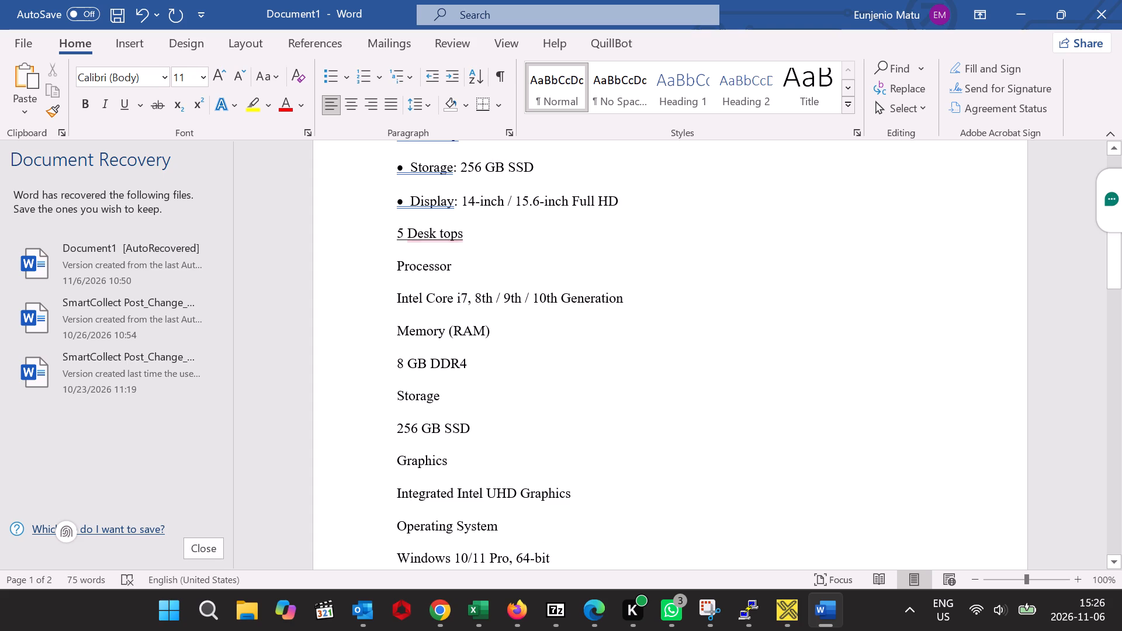
pyautogui.click(396, 363)
pyautogui.press('BackSpace')
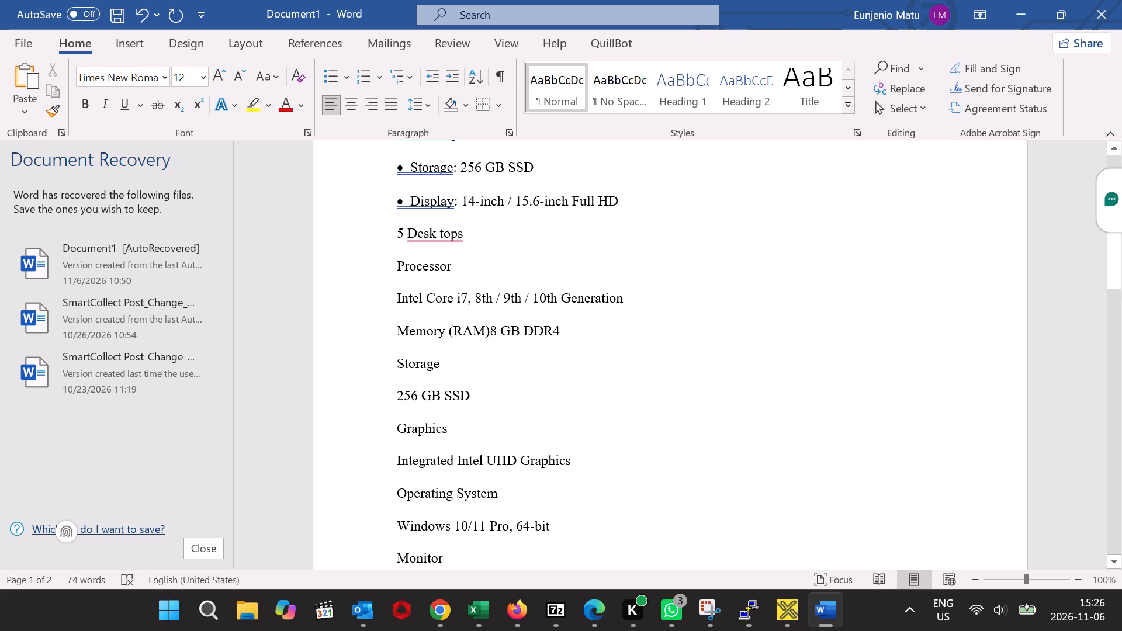
pyautogui.click(390, 395)
pyautogui.press('BackSpace')
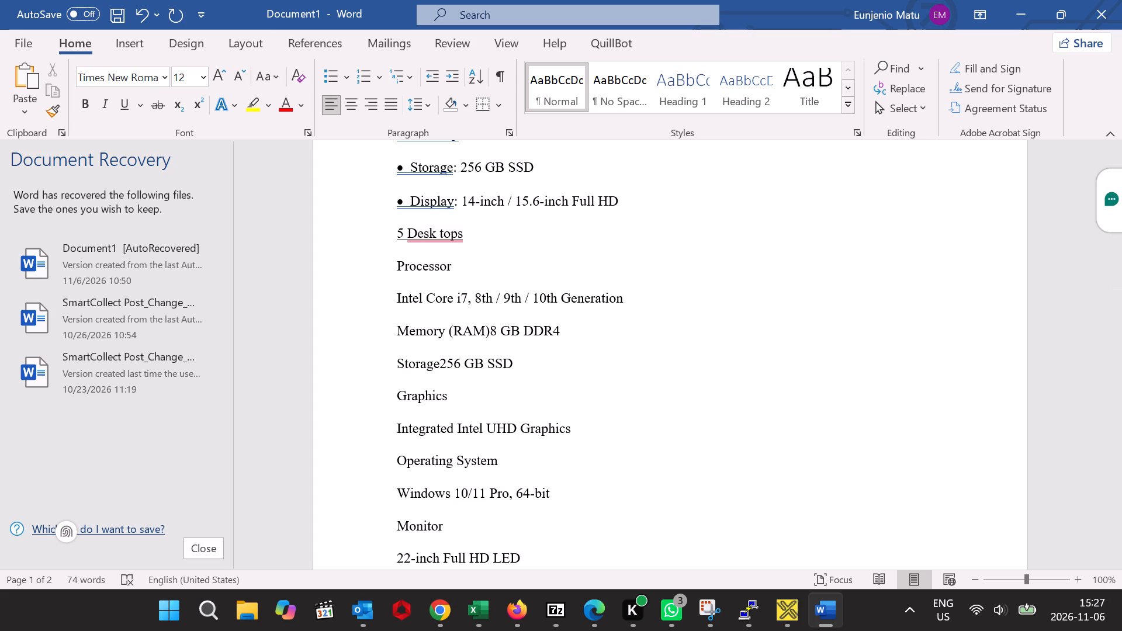
pyautogui.press('space')
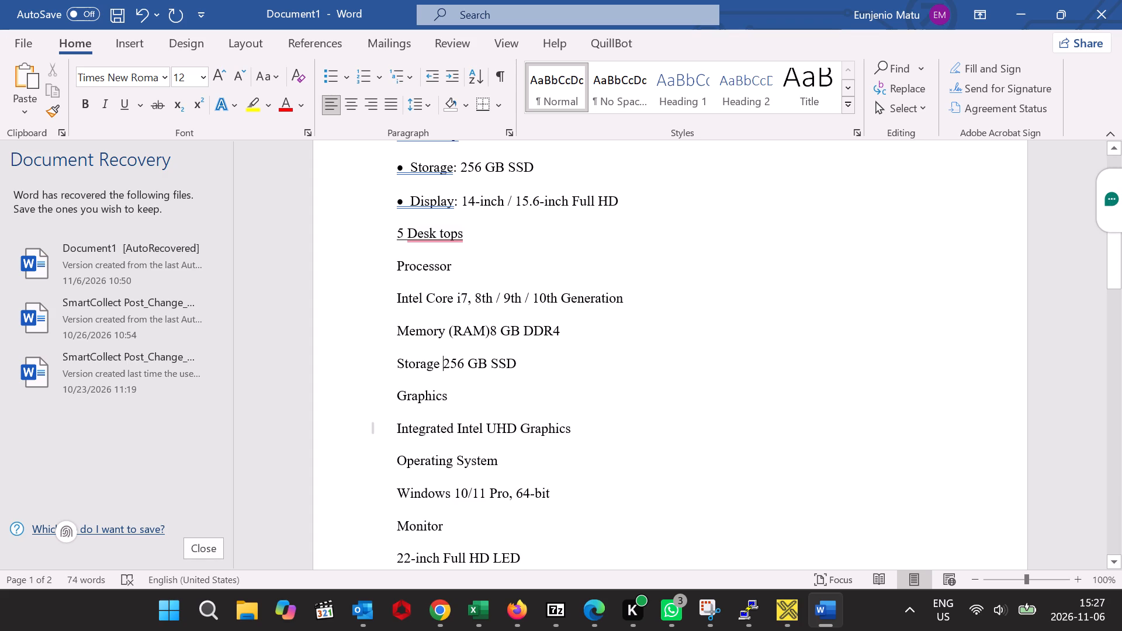
pyautogui.scroll(-1, 398, 432)
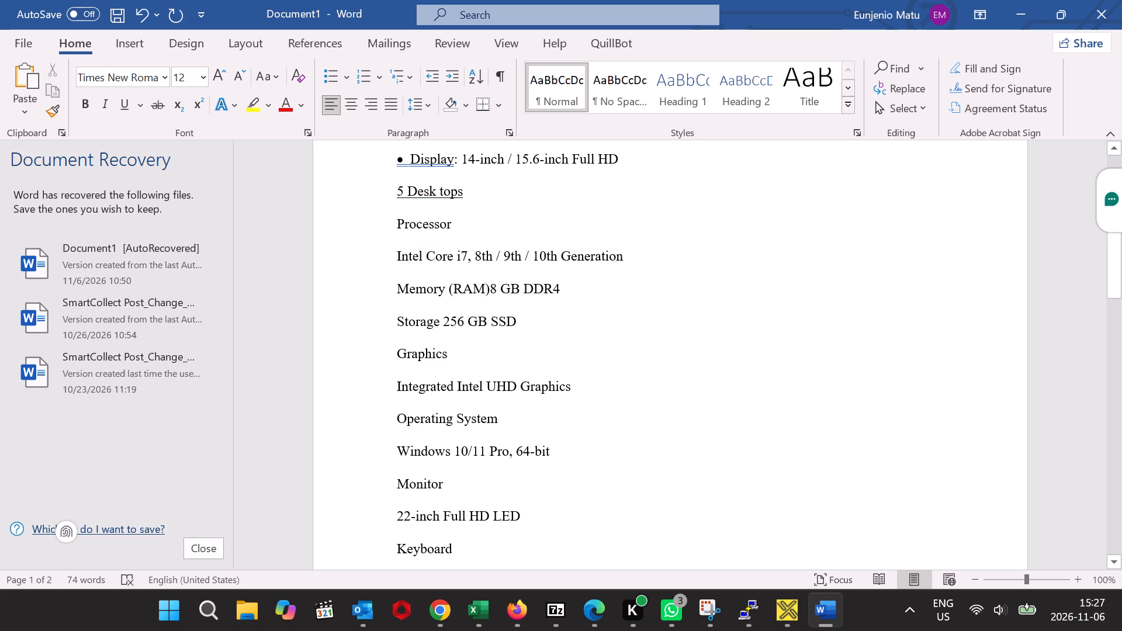
pyautogui.scroll(-1, 398, 432)
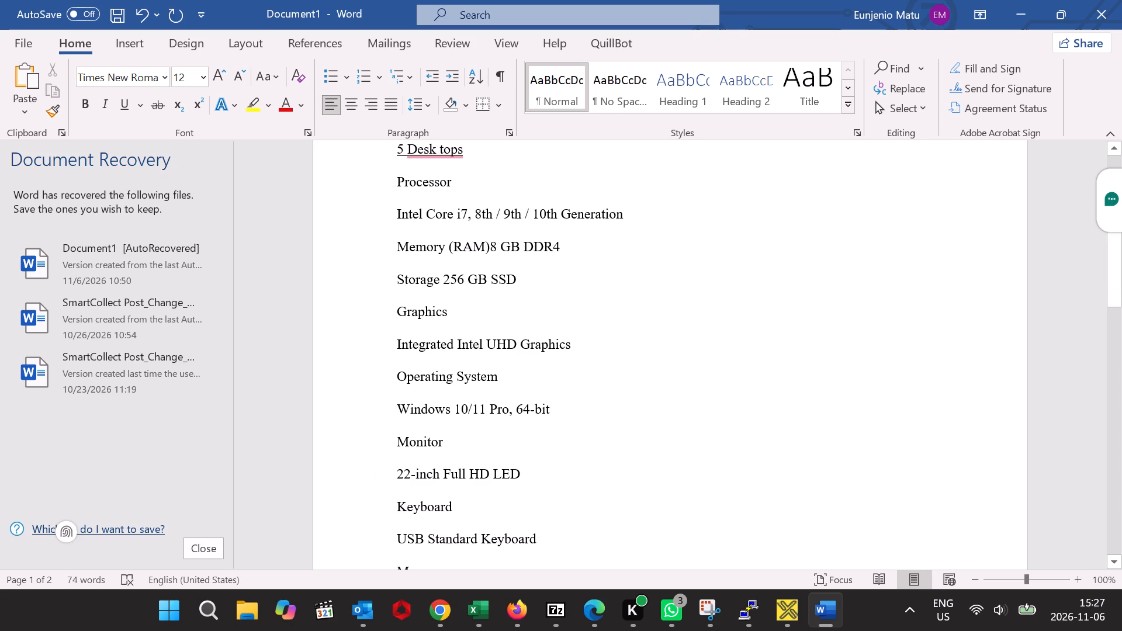
pyautogui.click(394, 477)
pyautogui.press('BackSpace')
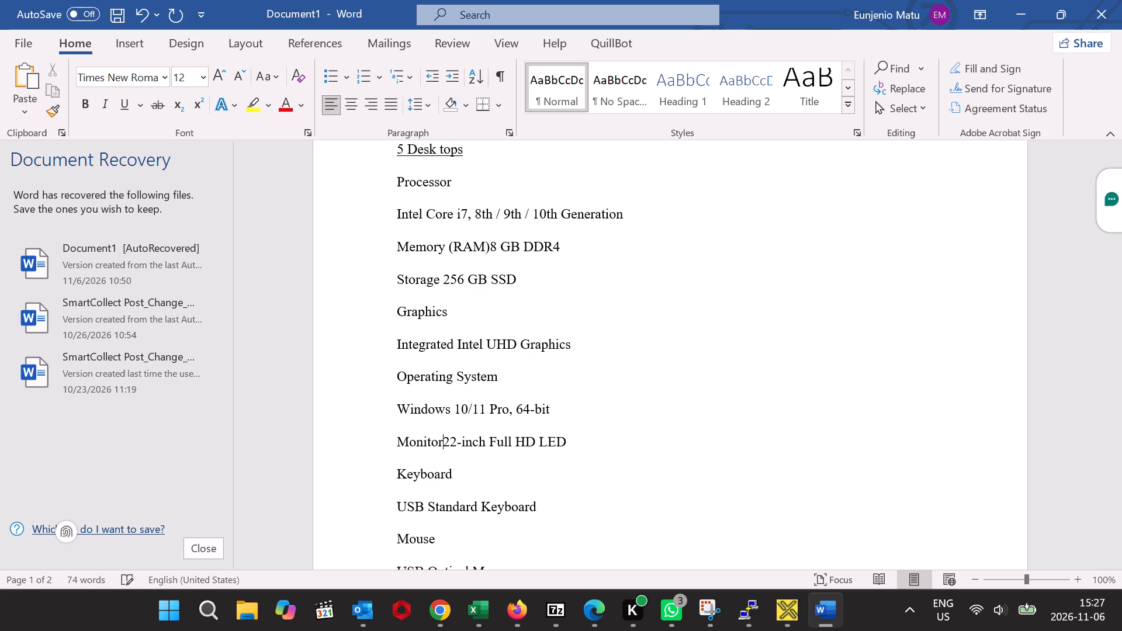
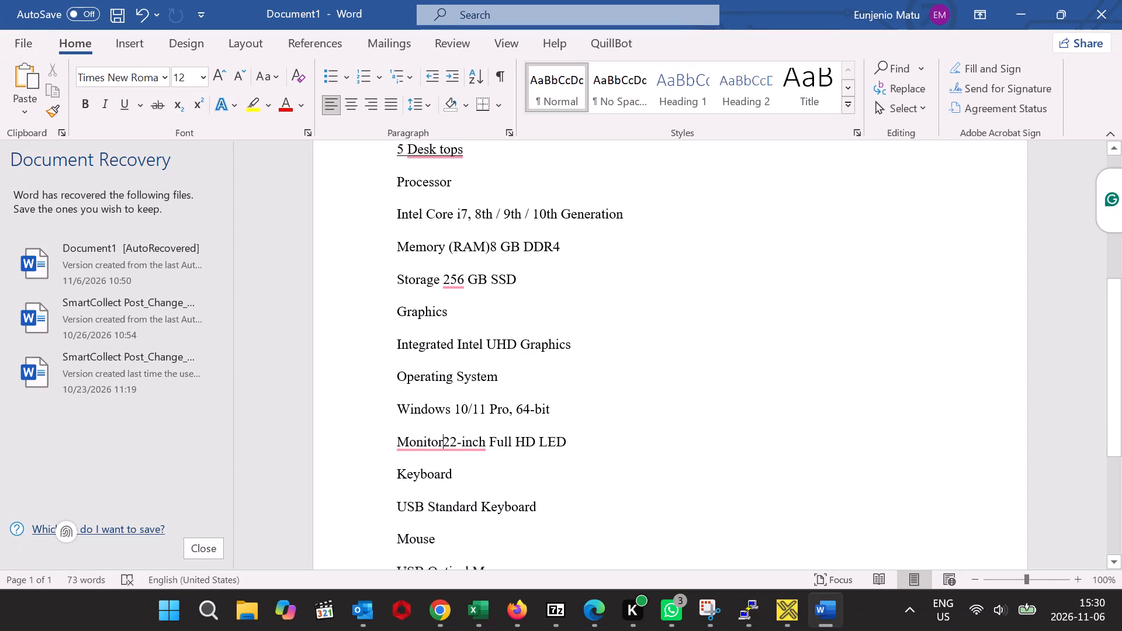
# Review the laptop and desktop specification lists from the "2 LAPTOPS." heading down to the Warranty entry.
pyautogui.scroll(2, 463, 264)
pyautogui.scroll(5, 549, 226)
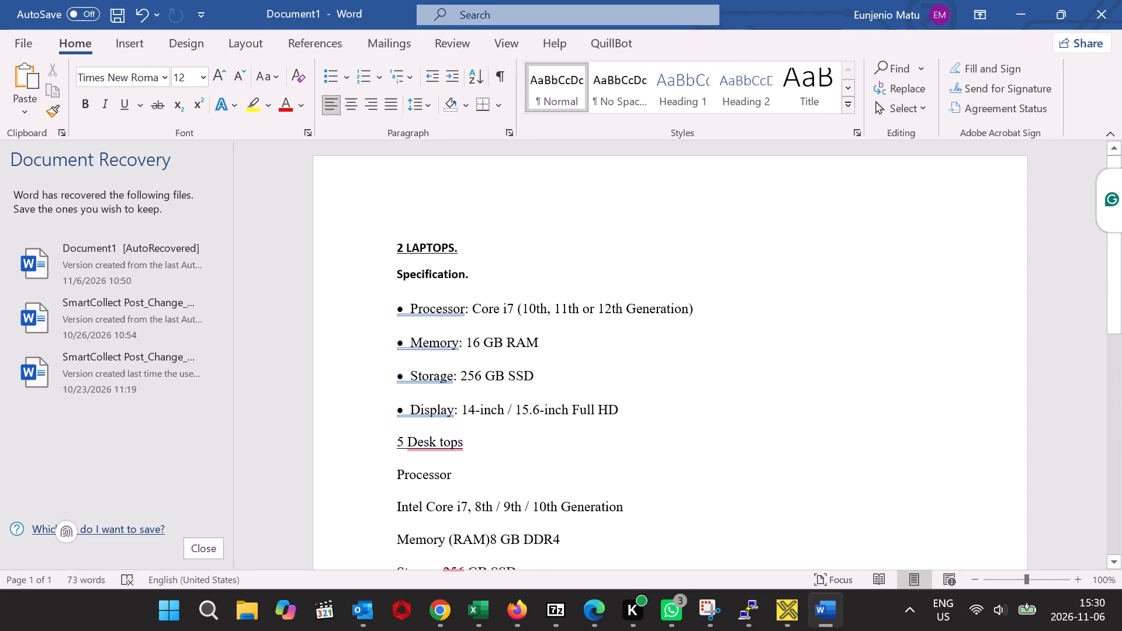
pyautogui.scroll(2, 469, 261)
pyautogui.scroll(-2, 469, 261)
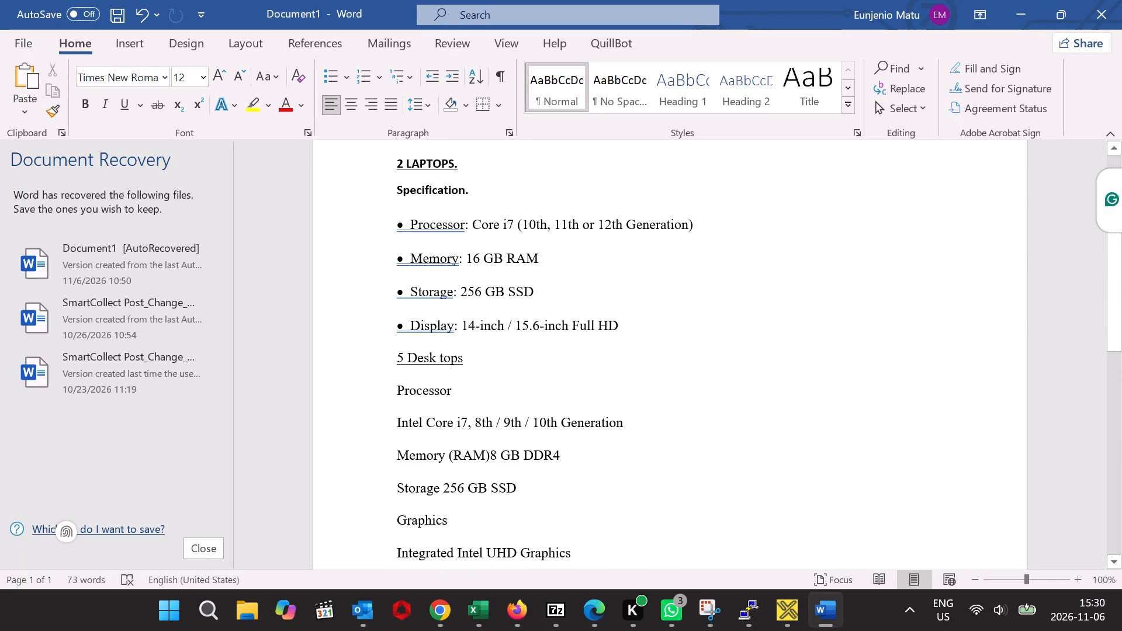
pyautogui.scroll(-9, 469, 261)
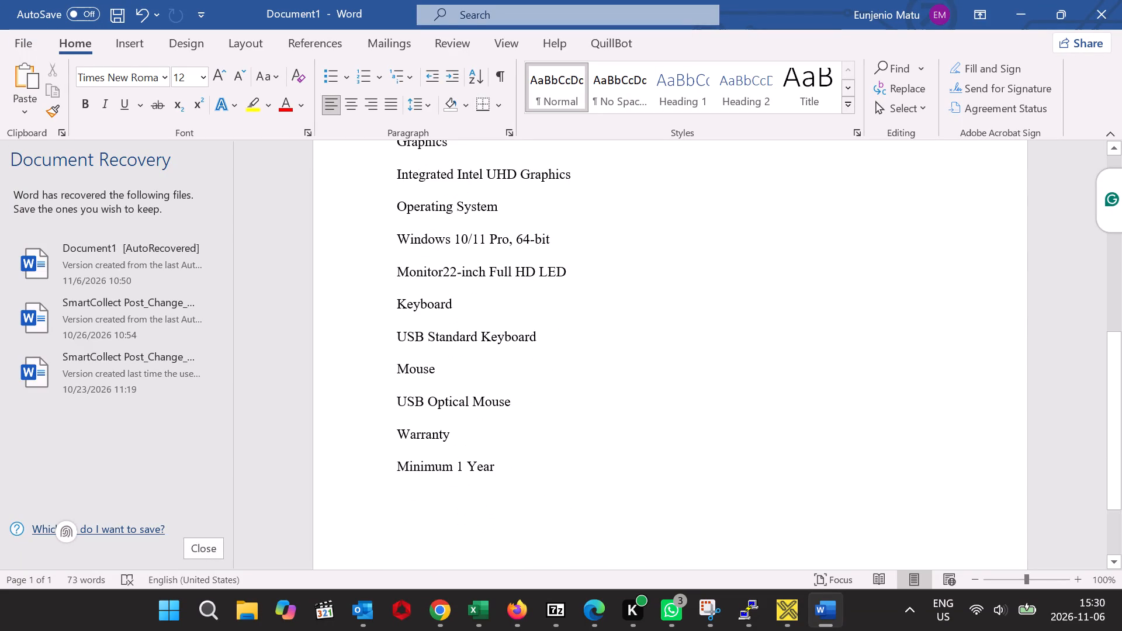
pyautogui.scroll(-5, 469, 261)
pyautogui.scroll(1, 469, 261)
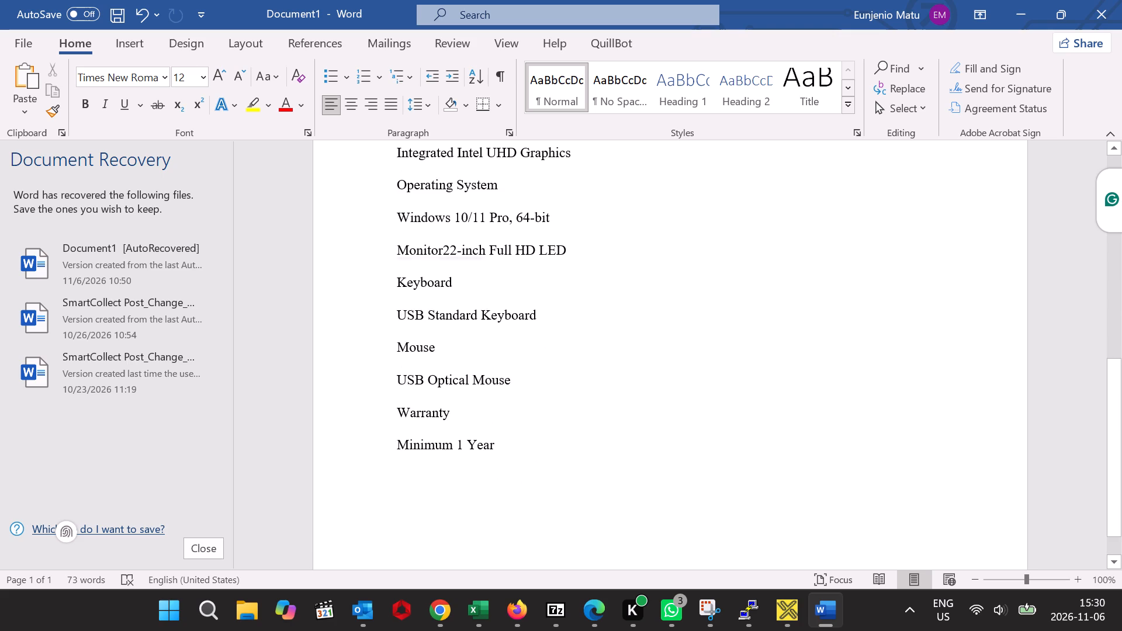
pyautogui.scroll(-1, 469, 261)
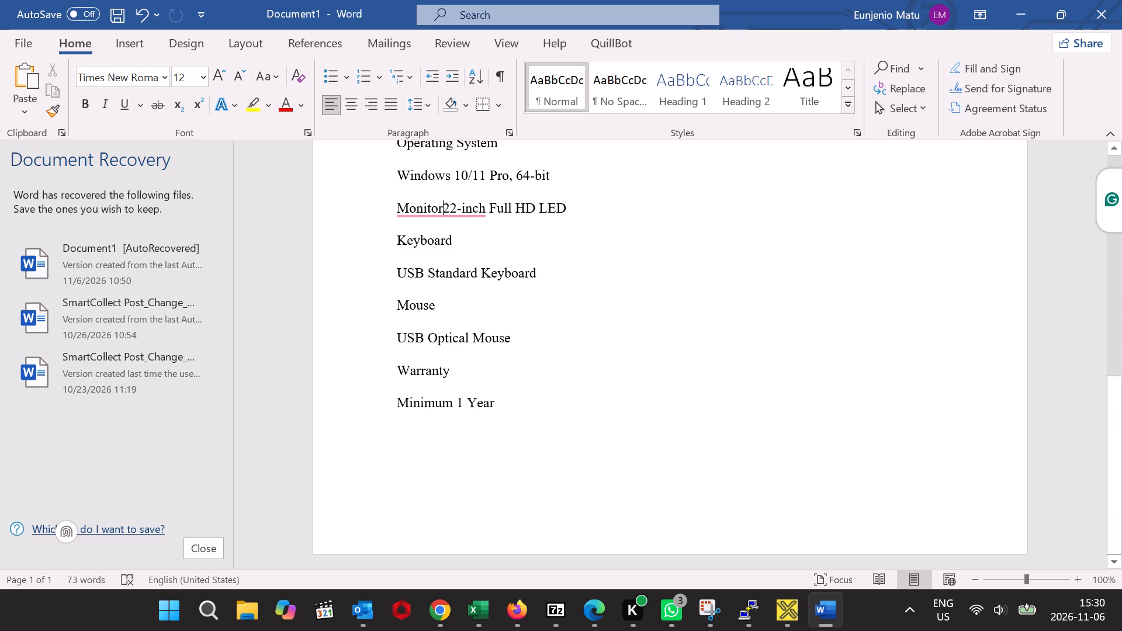
pyautogui.scroll(5, 431, 446)
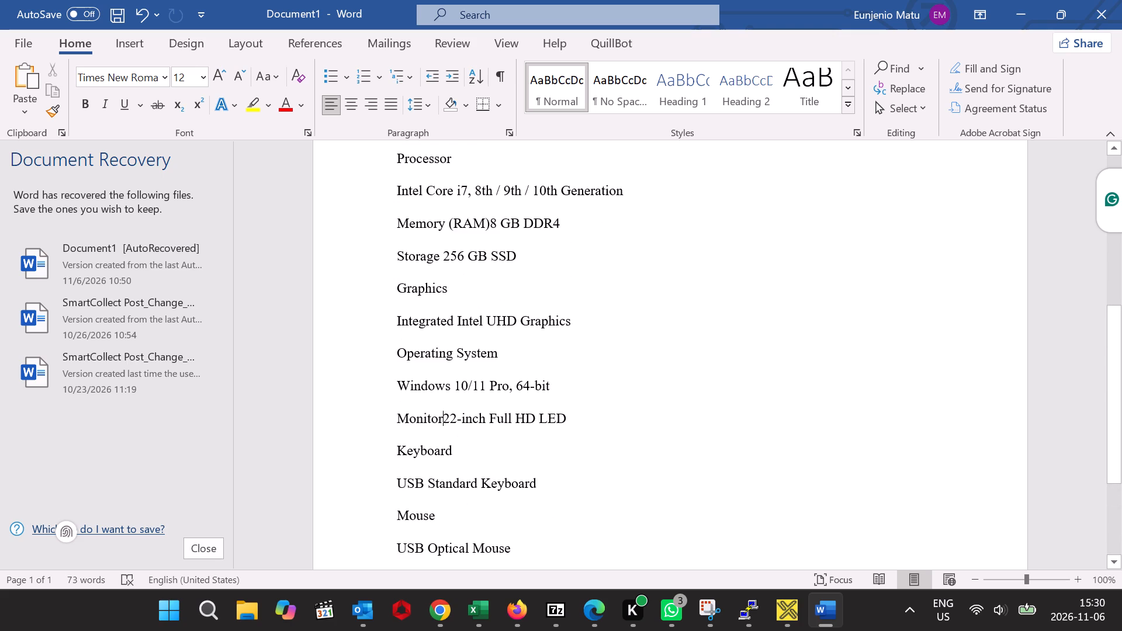
pyautogui.scroll(4, 435, 420)
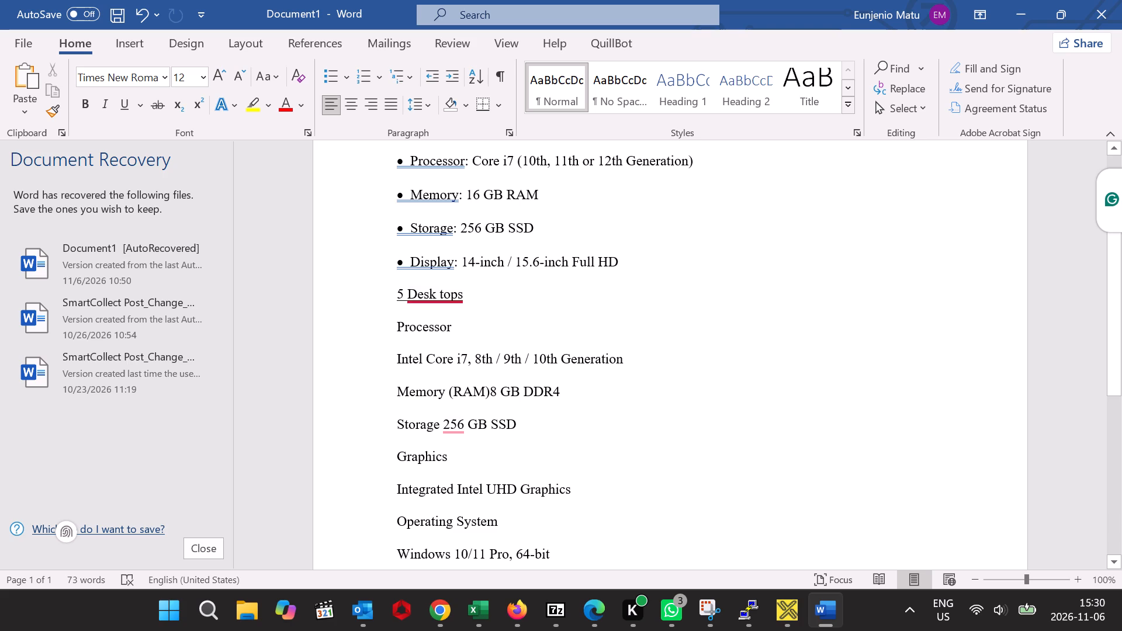
pyautogui.moveTo(489, 299); pyautogui.dragTo(393, 295)
pyautogui.click(709, 350)
pyautogui.scroll(3, 545, 326)
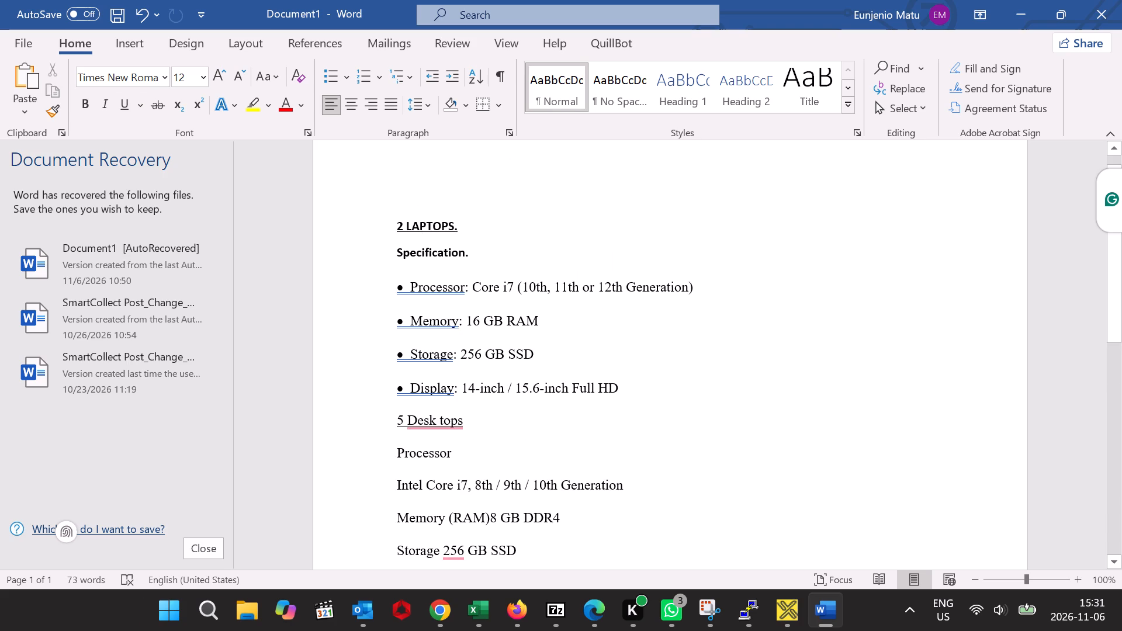
pyautogui.scroll(-5, 525, 307)
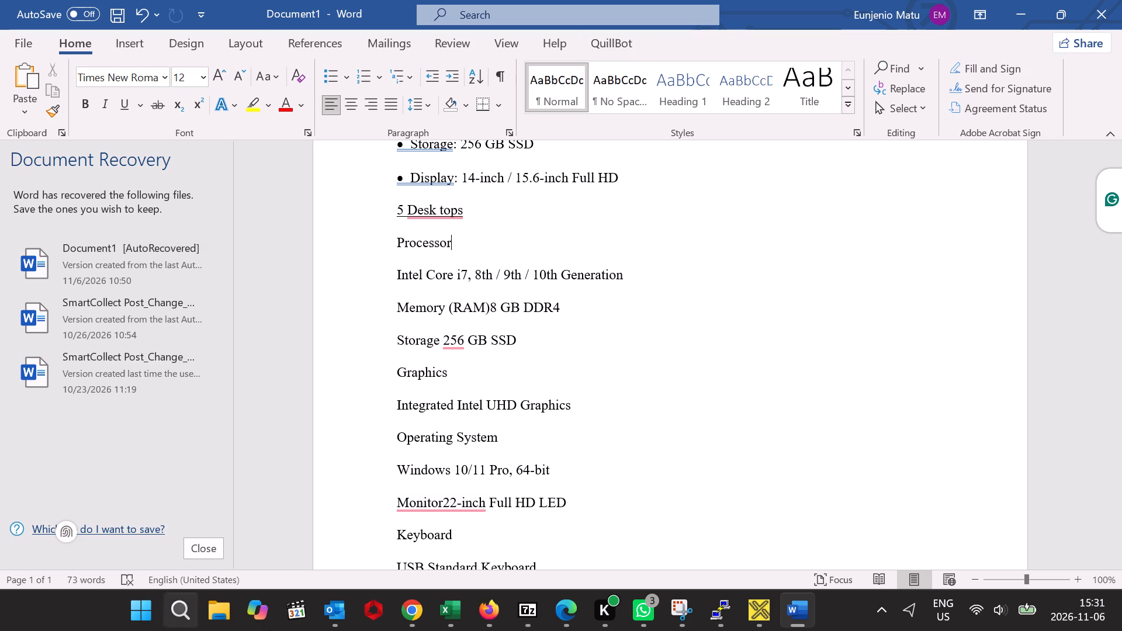
# Extend the desktop processor entry to read "Intel Core i7/i5" before the generation list.
pyautogui.click(469, 271)
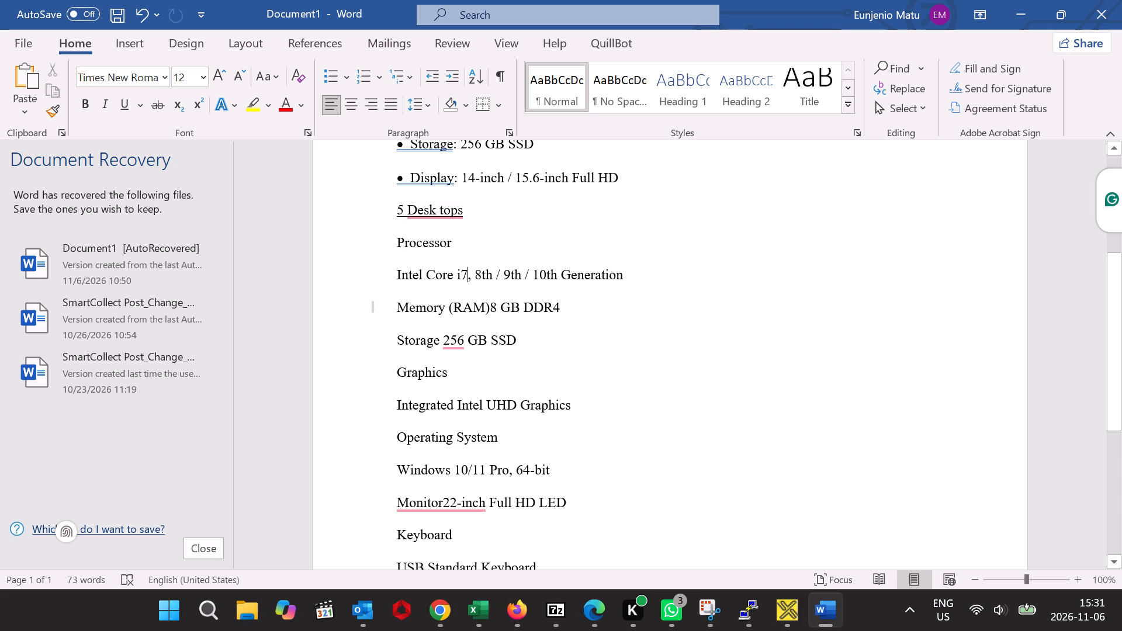
pyautogui.press('/')
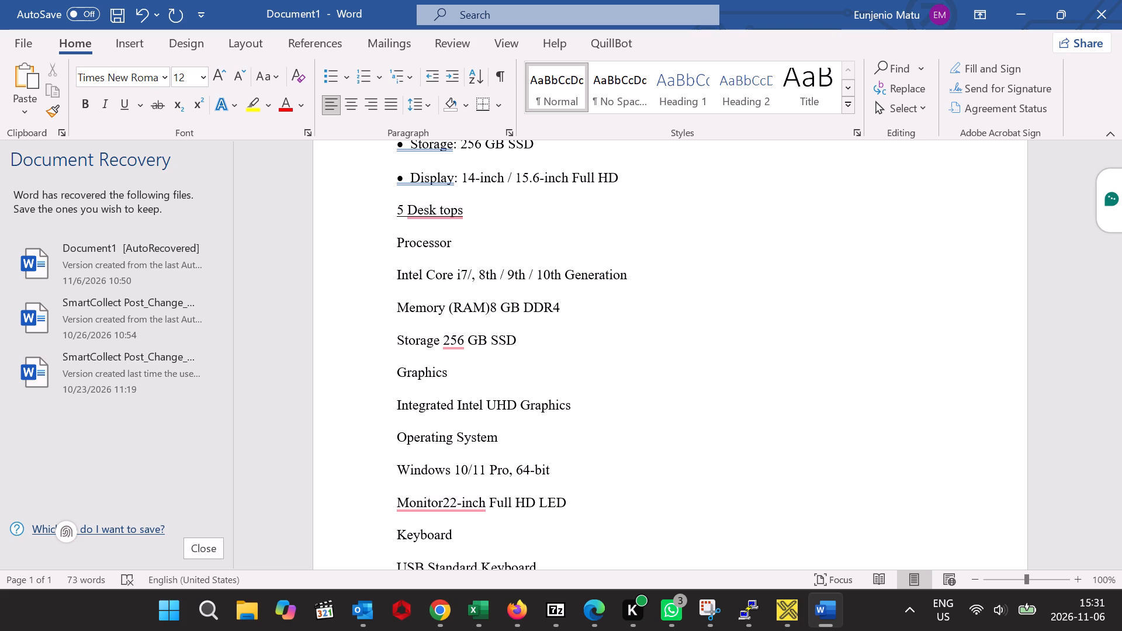
pyautogui.press('i')
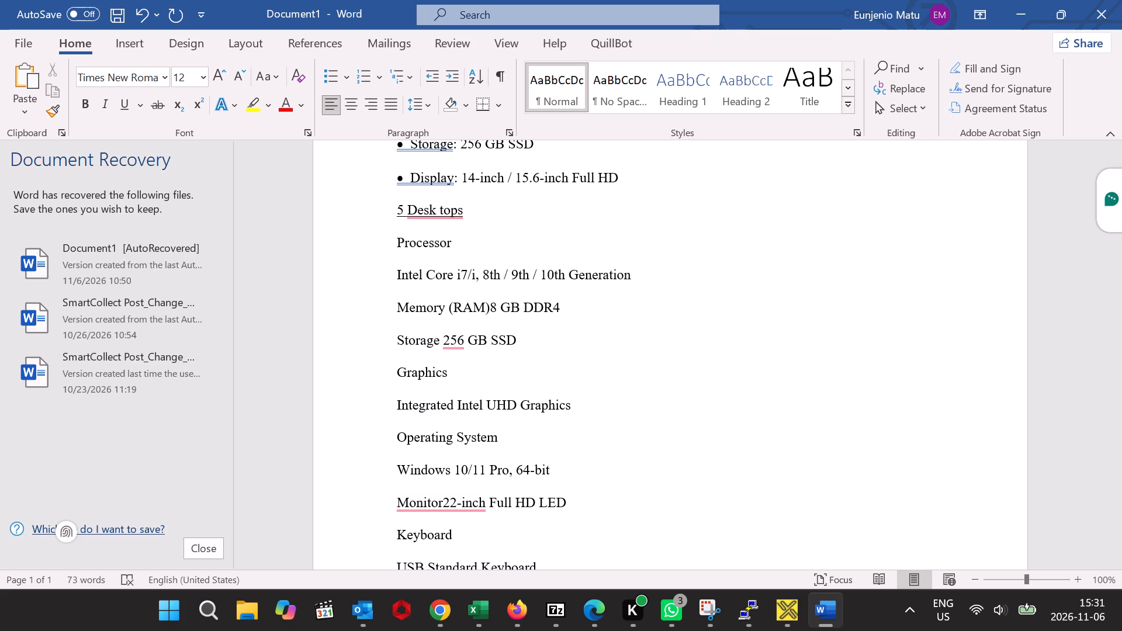
# Complete the desktop processor entry so its model reads "Intel Core i7/i5".
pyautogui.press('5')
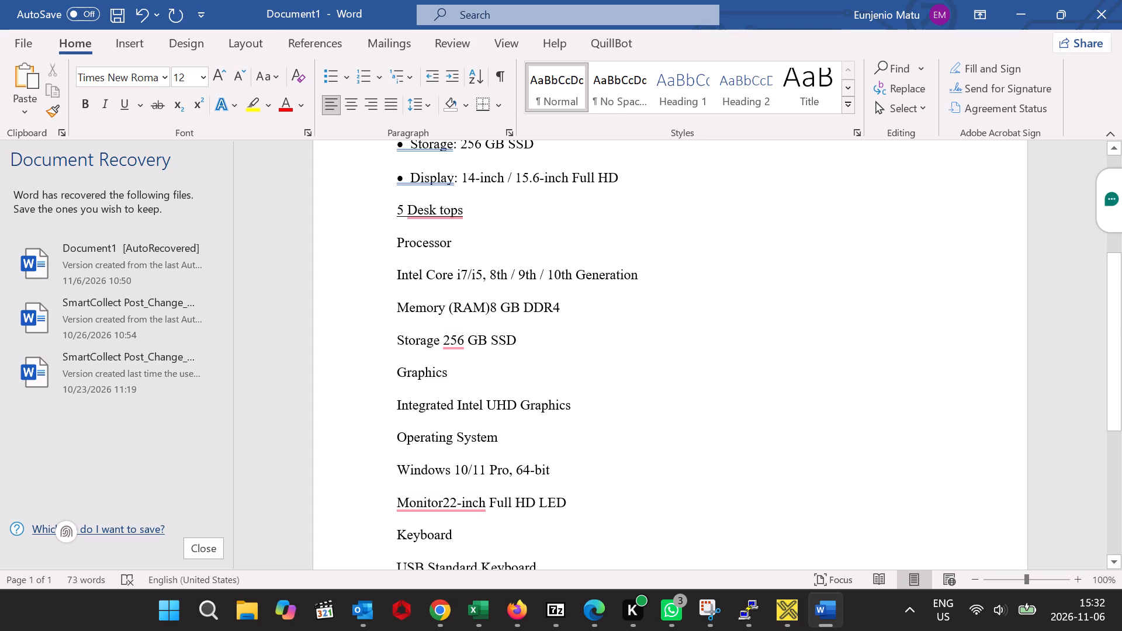
# Delete the Graphics and Operating System labels with their values from the desktop specification list.
pyautogui.click(401, 374)
pyautogui.moveTo(403, 372); pyautogui.dragTo(508, 484)
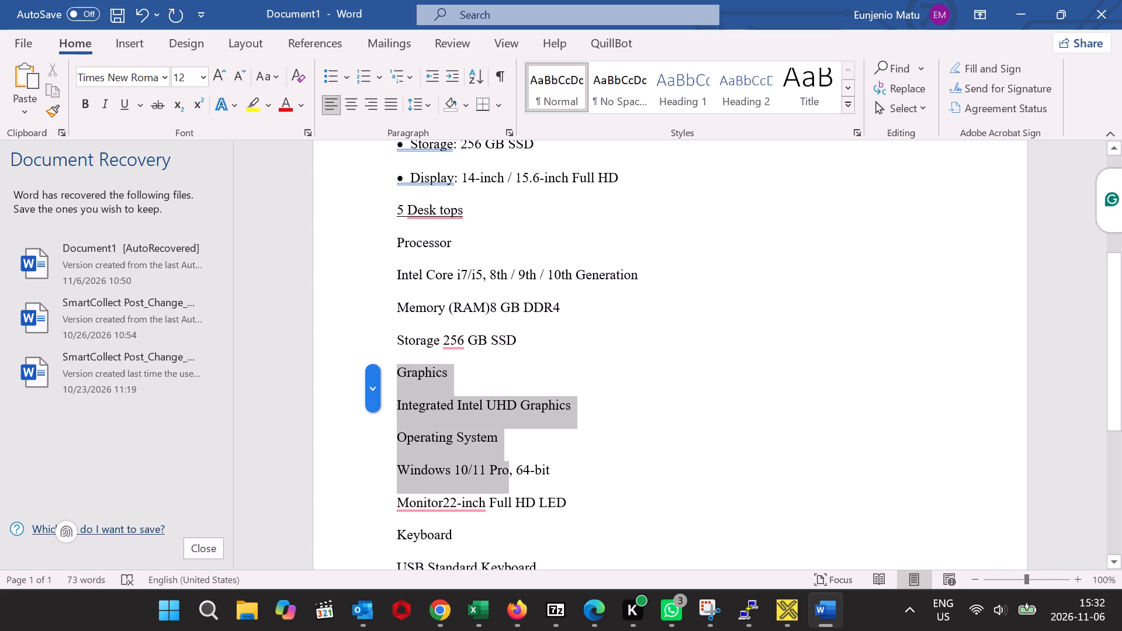
pyautogui.moveTo(508, 484); pyautogui.dragTo(583, 474)
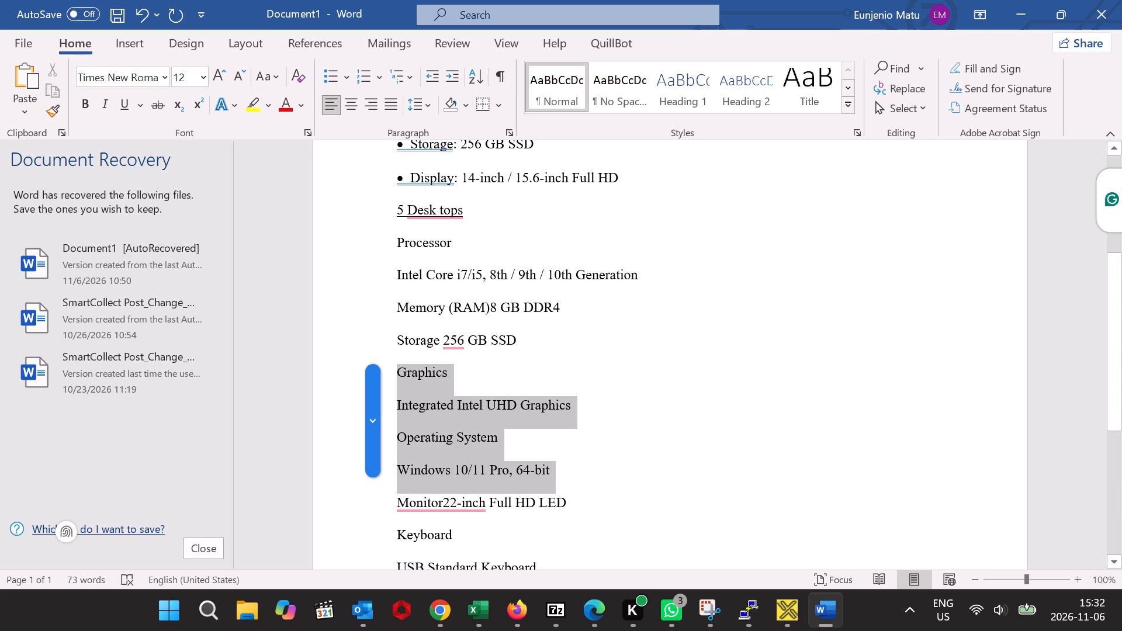
pyautogui.moveTo(583, 474); pyautogui.dragTo(586, 474)
pyautogui.press('Delete')
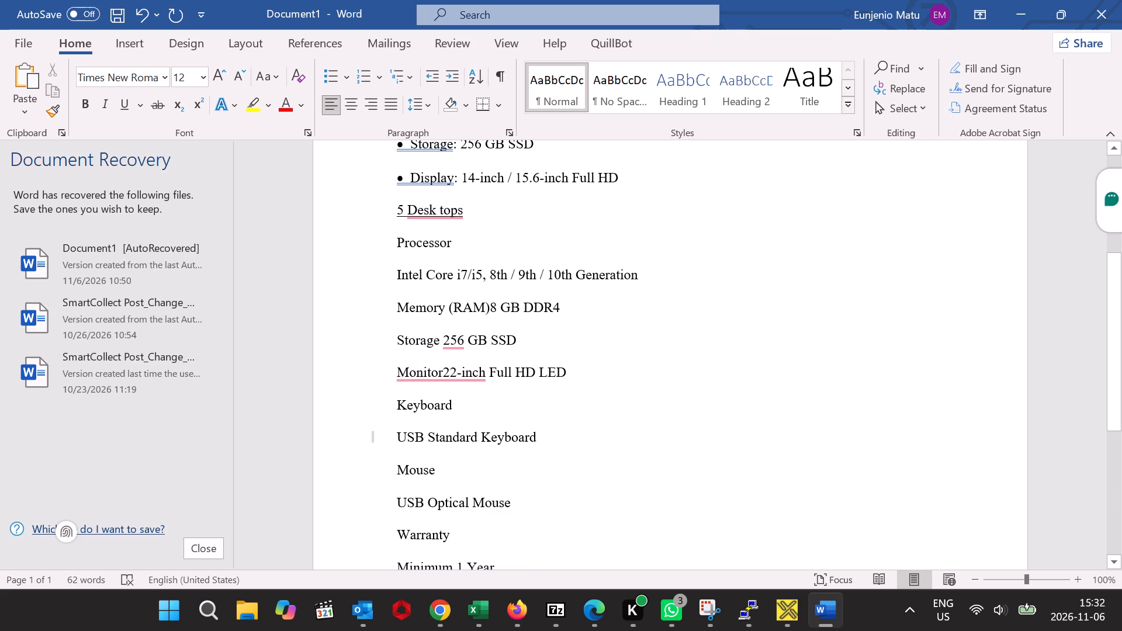
# Join the desktop processor value onto its "Processor" label line, separated by a colon and a space.
pyautogui.scroll(-5, 477, 486)
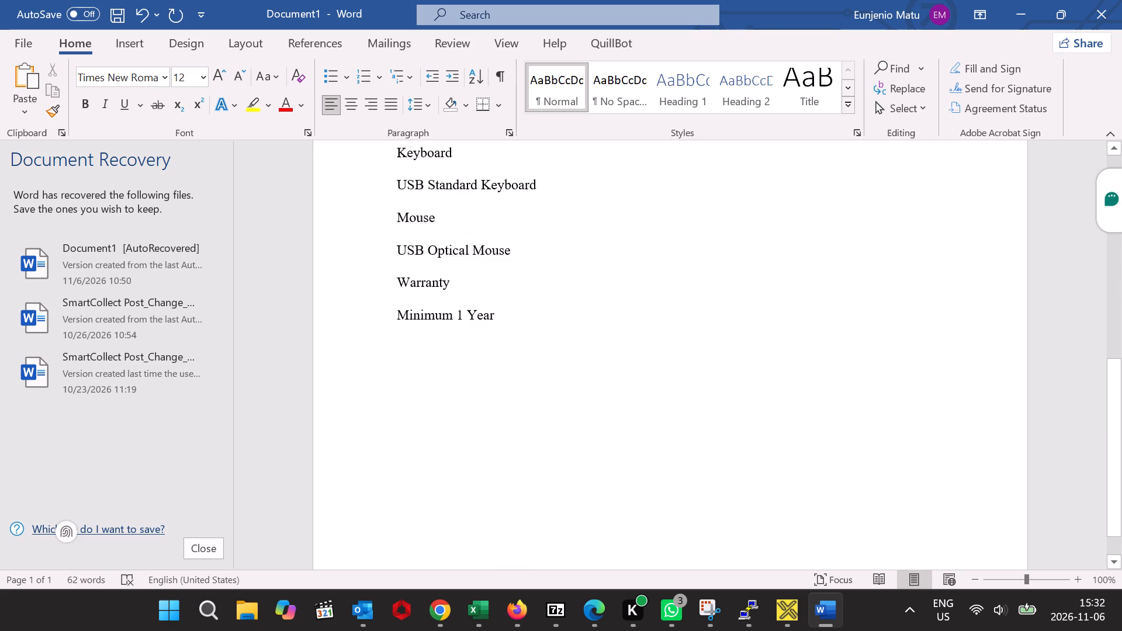
pyautogui.scroll(-8, 477, 482)
pyautogui.scroll(6, 478, 481)
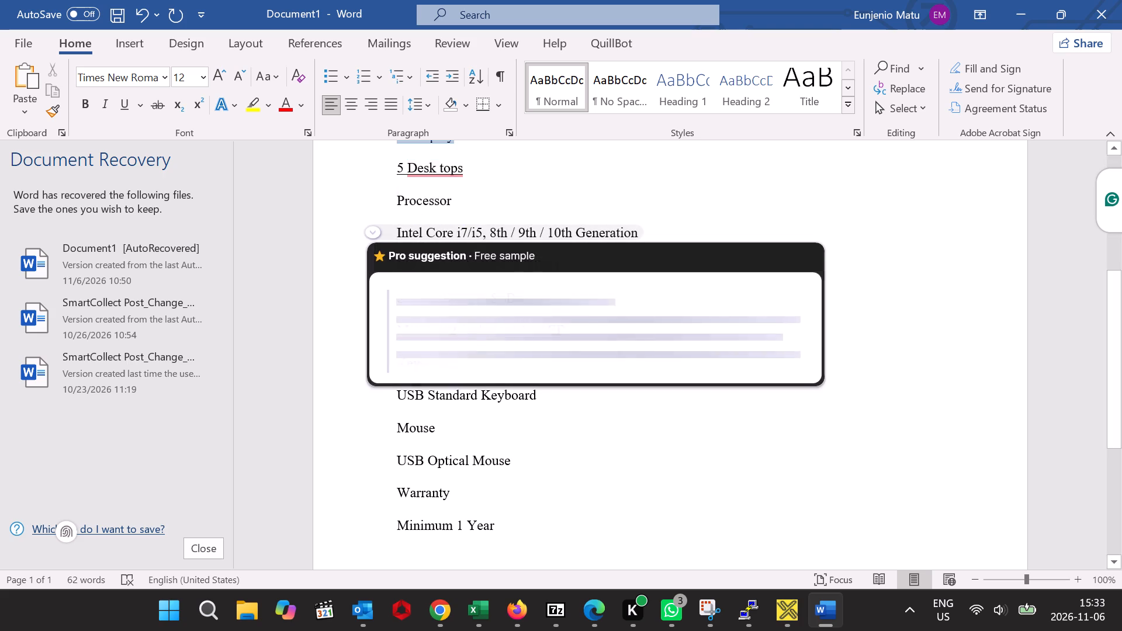
pyautogui.moveTo(576, 186); pyautogui.dragTo(584, 182)
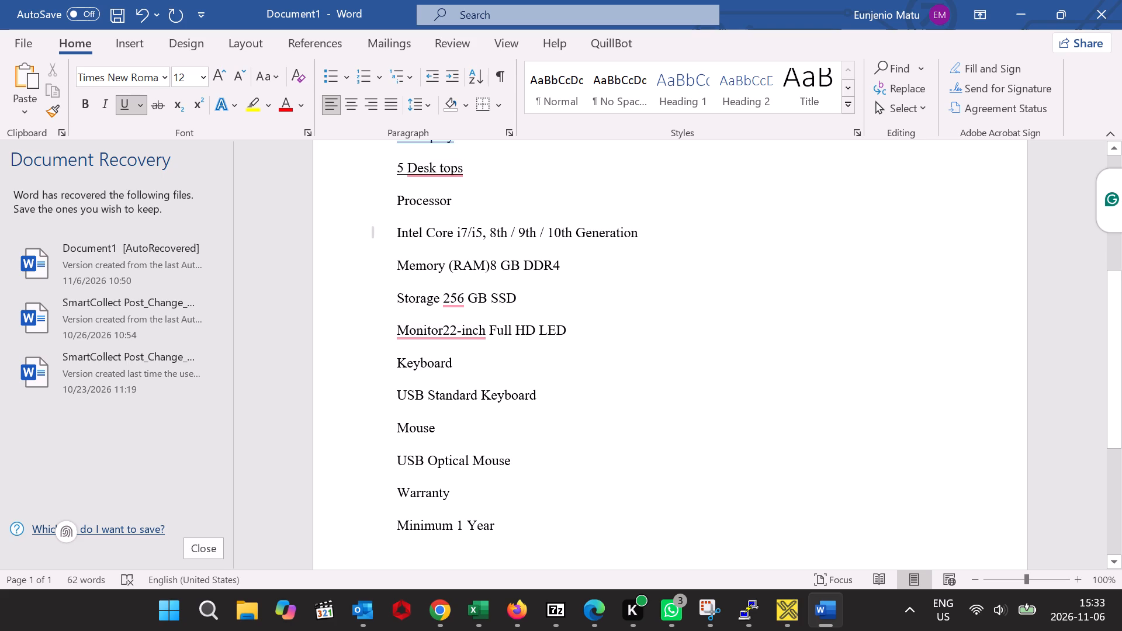
pyautogui.click(395, 233)
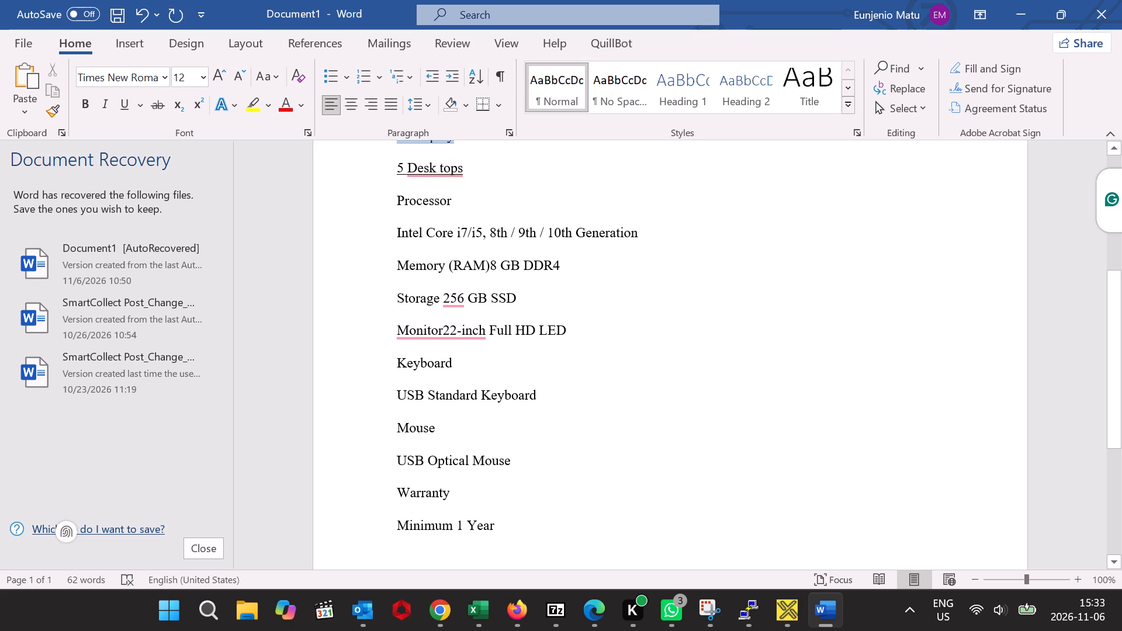
pyautogui.press('BackSpace')
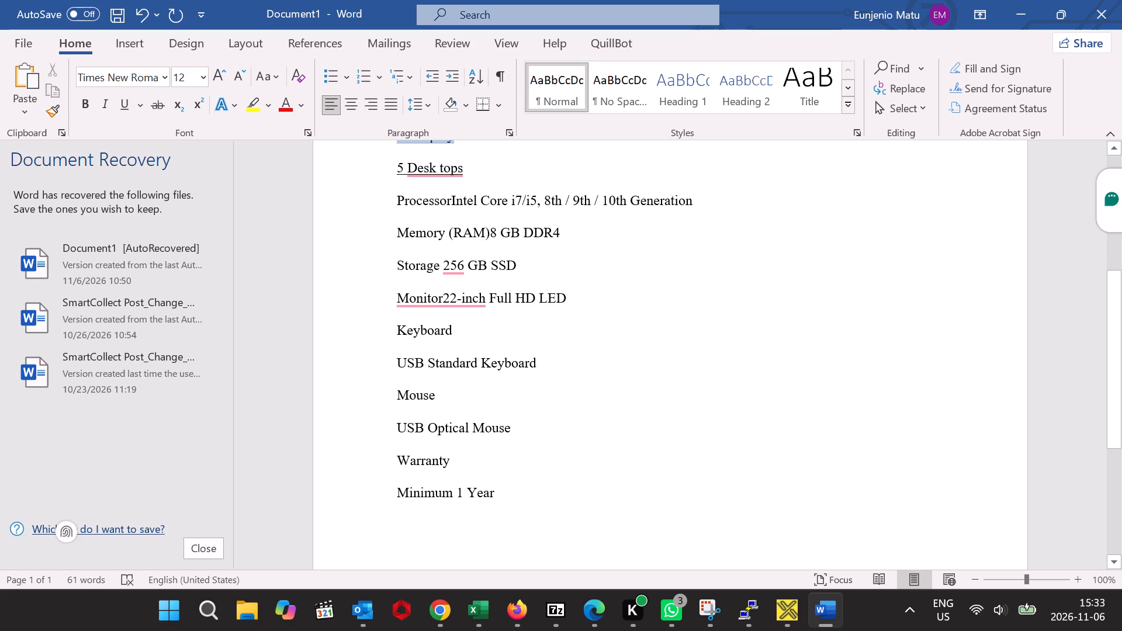
pyautogui.write(':')
pyautogui.press('space')
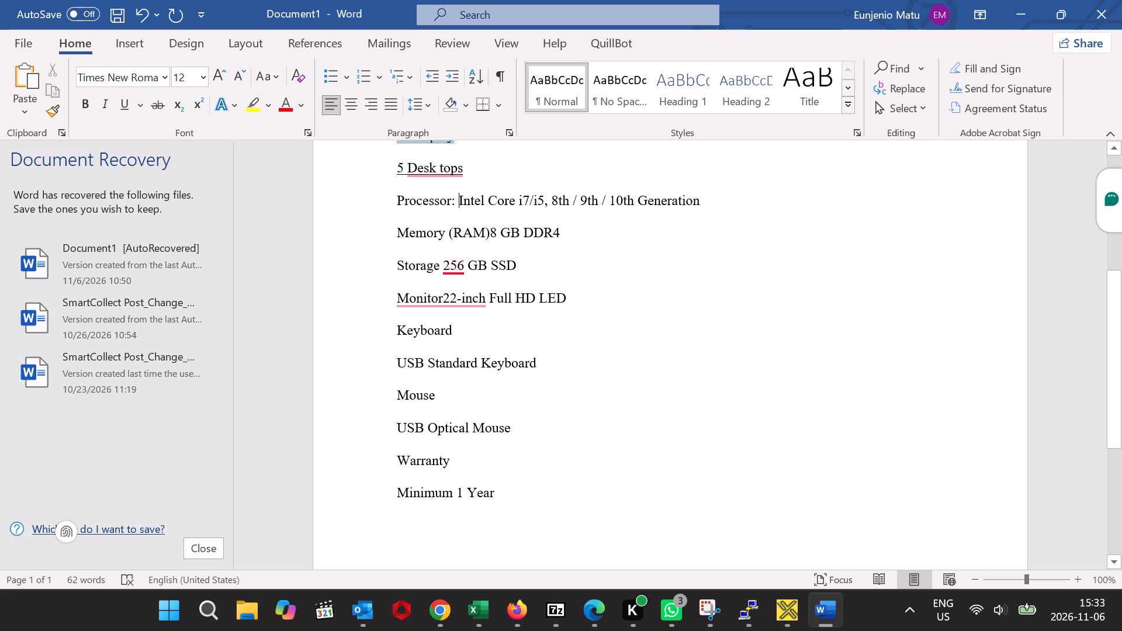
# Add a colon after the desktop labels Memory, Storage and Monitor, with a space before the 22-inch monitor value.
pyautogui.click(444, 234)
pyautogui.hotkey('shift', ':')
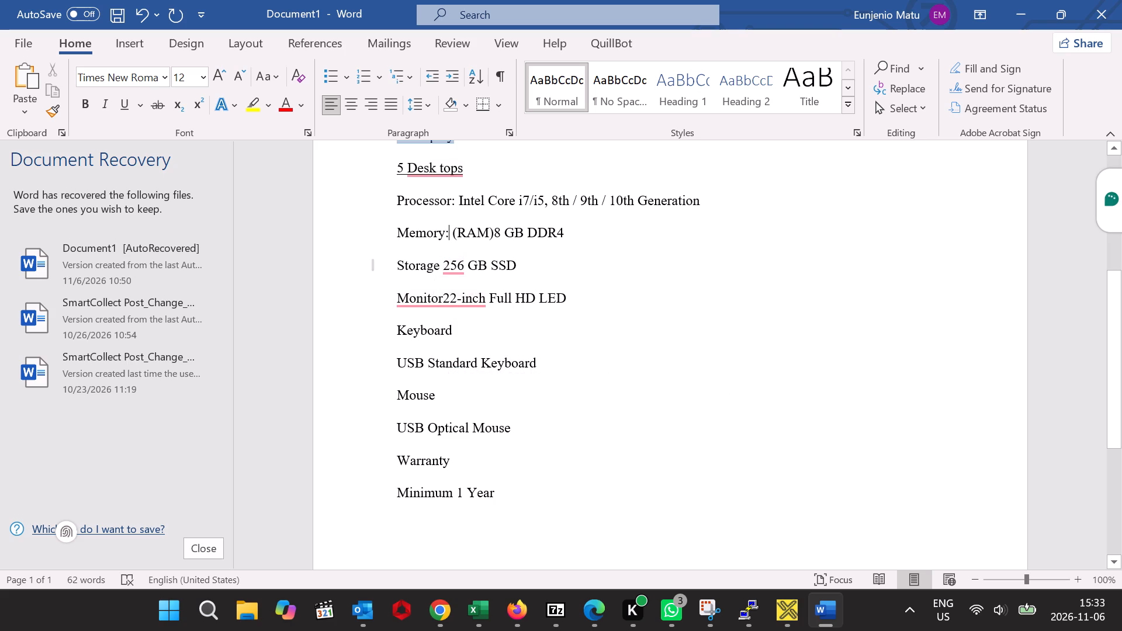
pyautogui.click(439, 270)
pyautogui.hotkey('shift', ':')
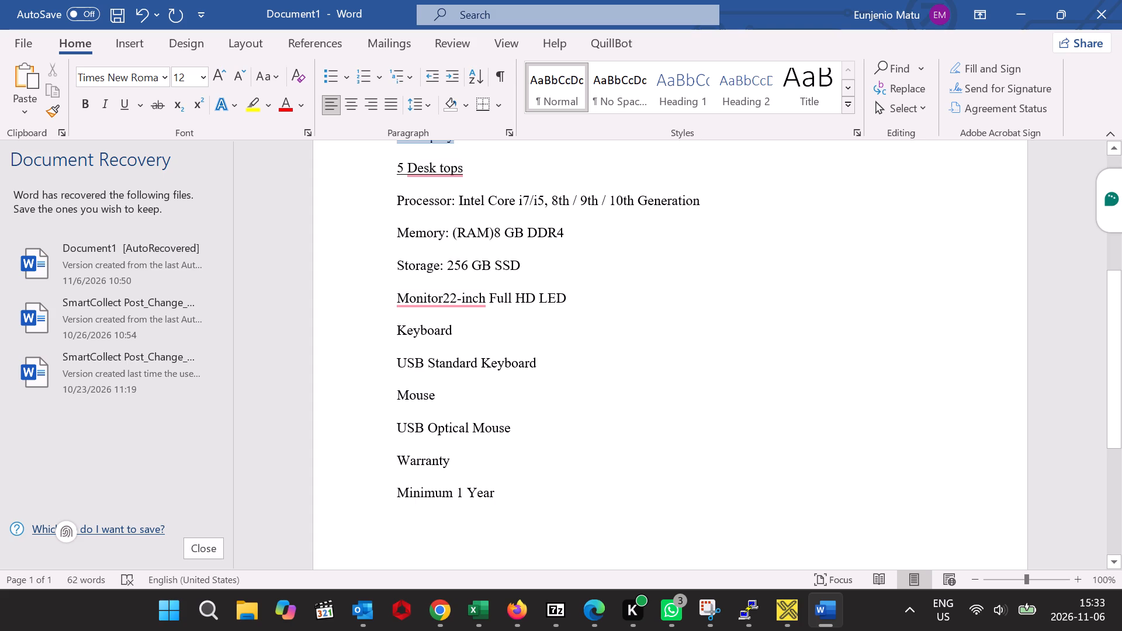
pyautogui.click(444, 297)
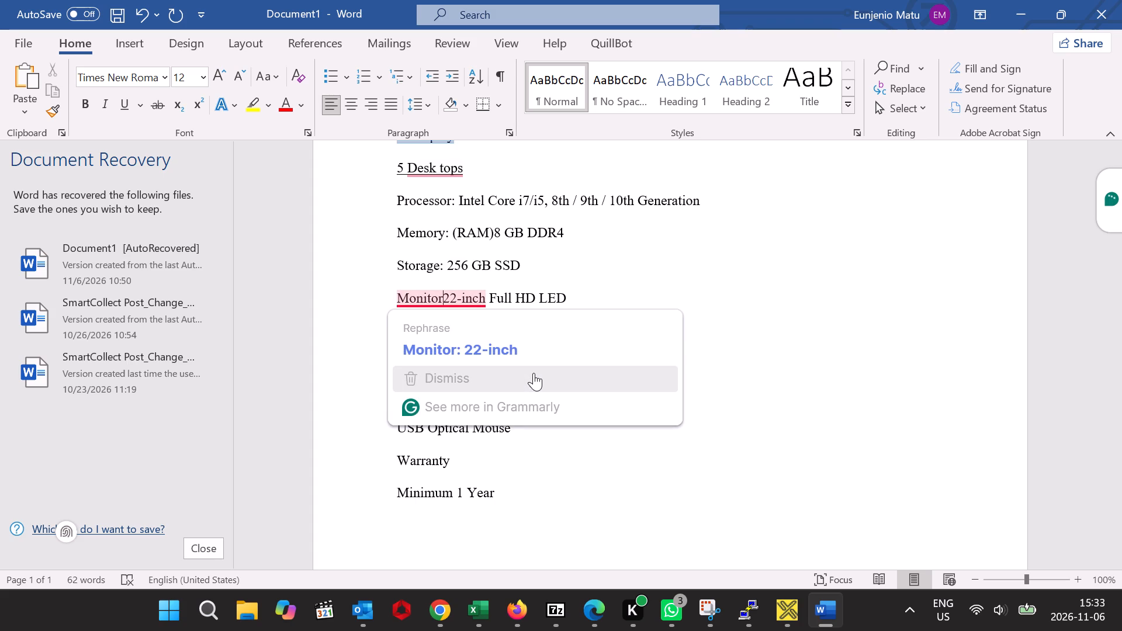
pyautogui.write(':')
pyautogui.press('space')
pyautogui.click(852, 330)
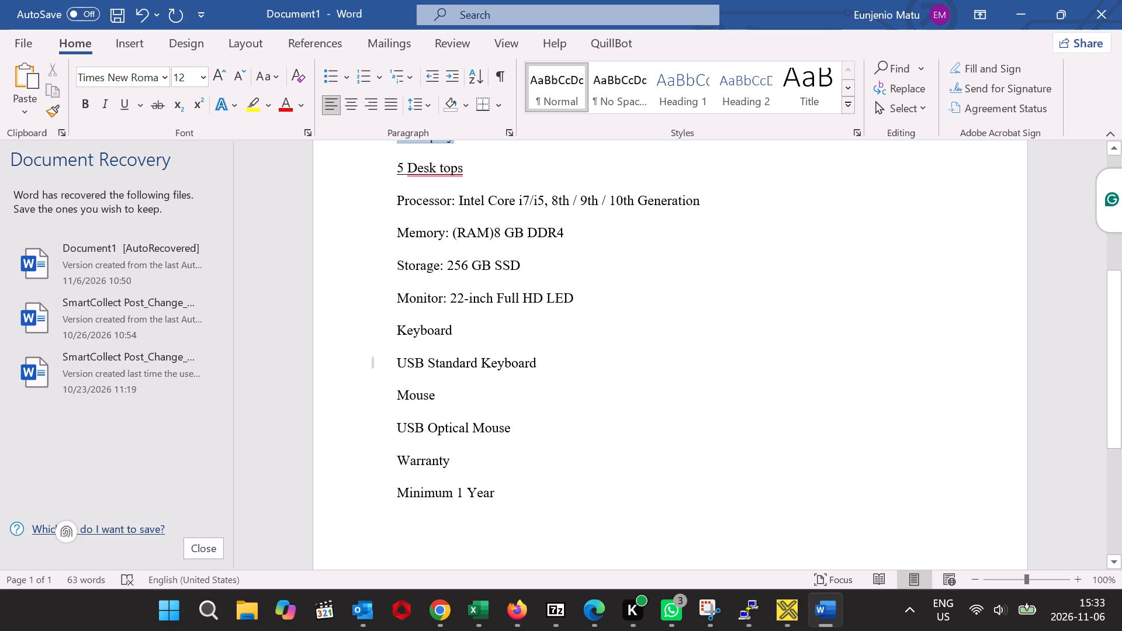
# Join the keyboard and mouse values onto their label lines, using a colon and space after Keyboard and a space after Mouse.
pyautogui.click(396, 365)
pyautogui.press('BackSpace')
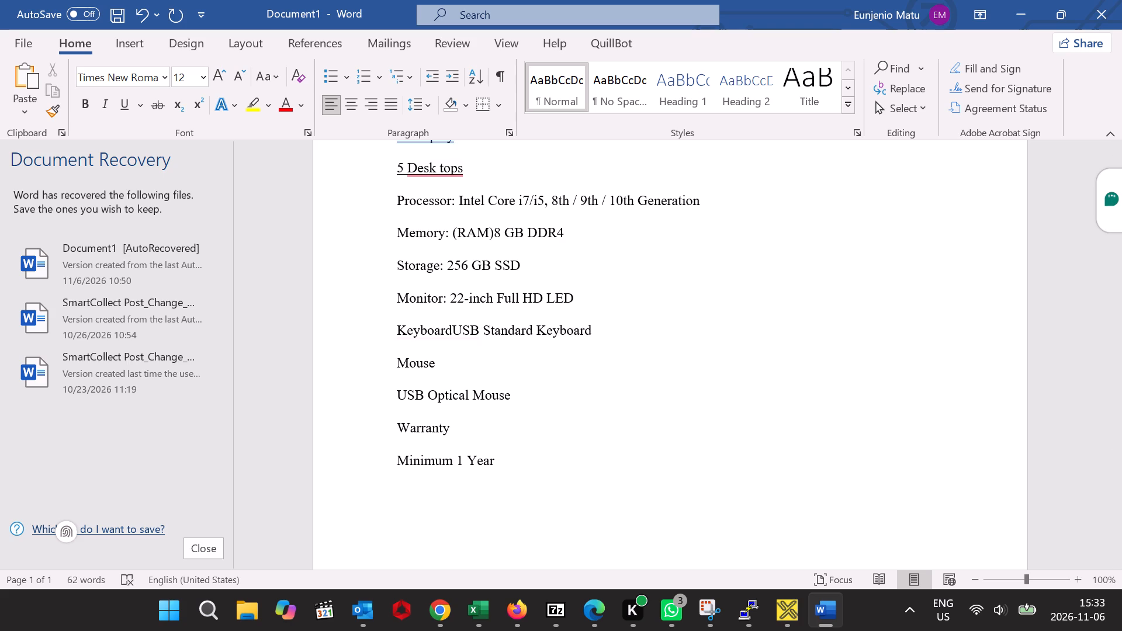
pyautogui.write(':')
pyautogui.press('space')
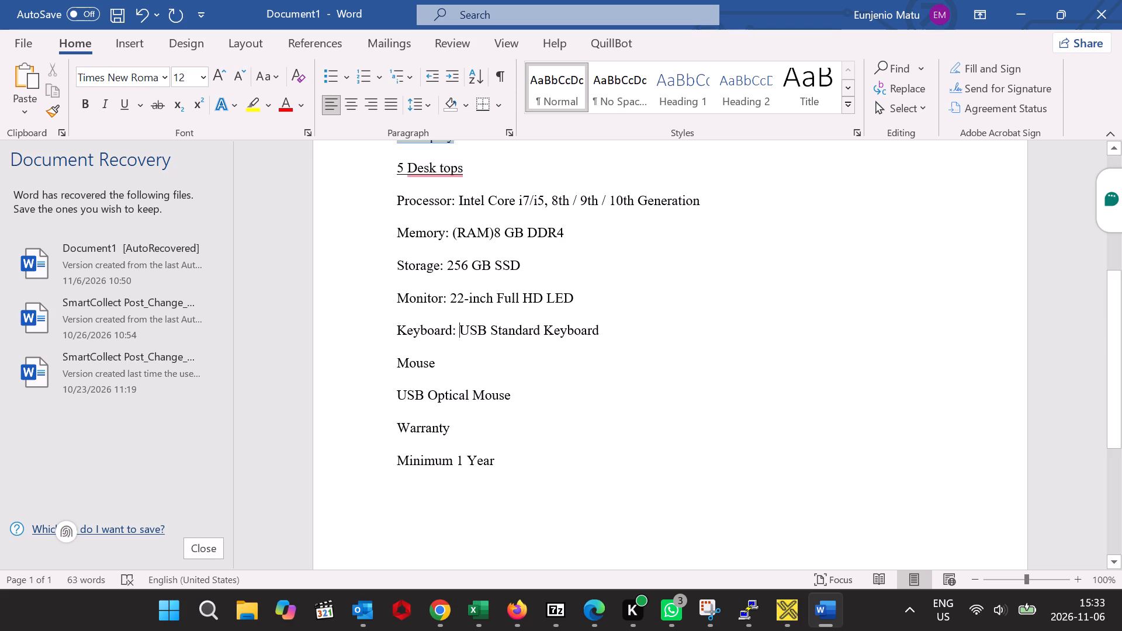
pyautogui.click(606, 325)
pyautogui.click(395, 397)
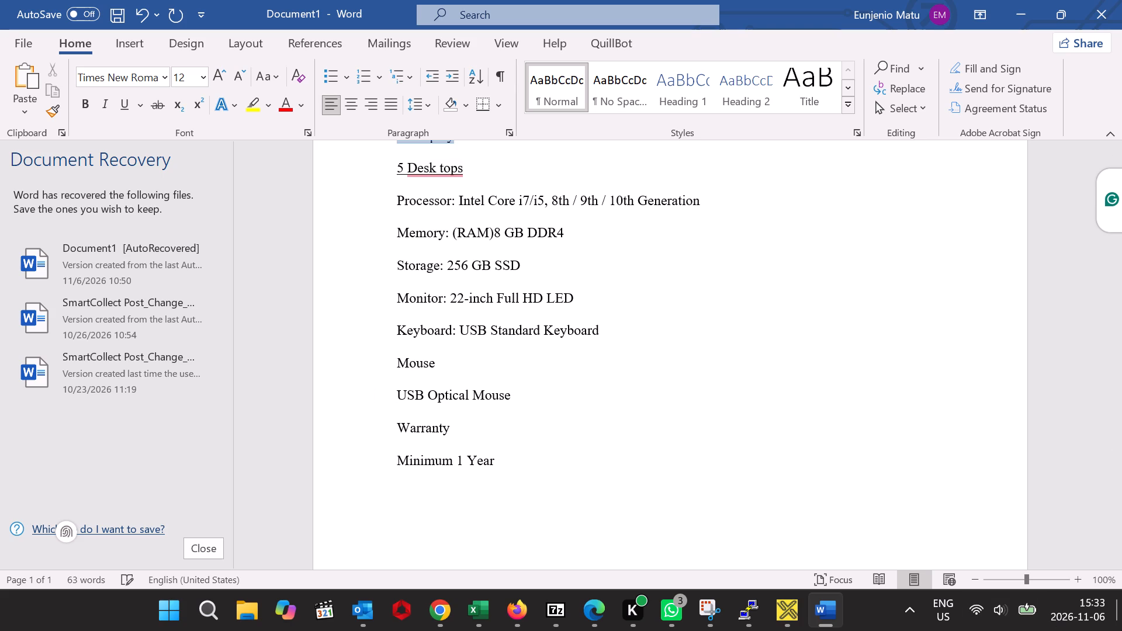
pyautogui.press('BackSpace')
pyautogui.press('space')
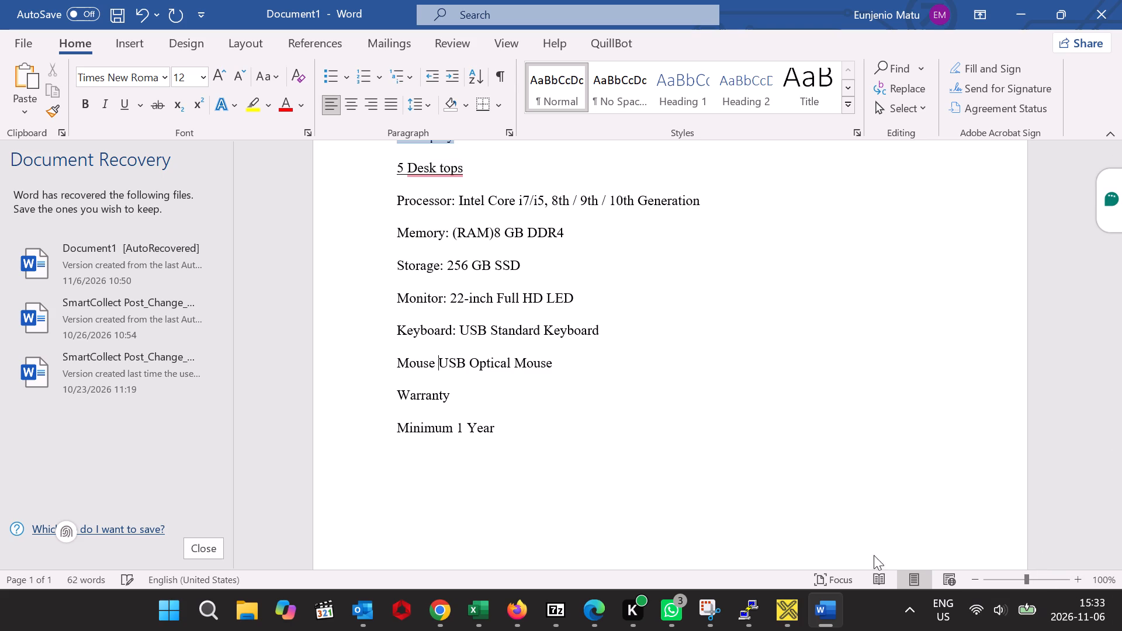
# Append "(X-UK)" to the end of the USB Standard Keyboard entry.
pyautogui.click(626, 342)
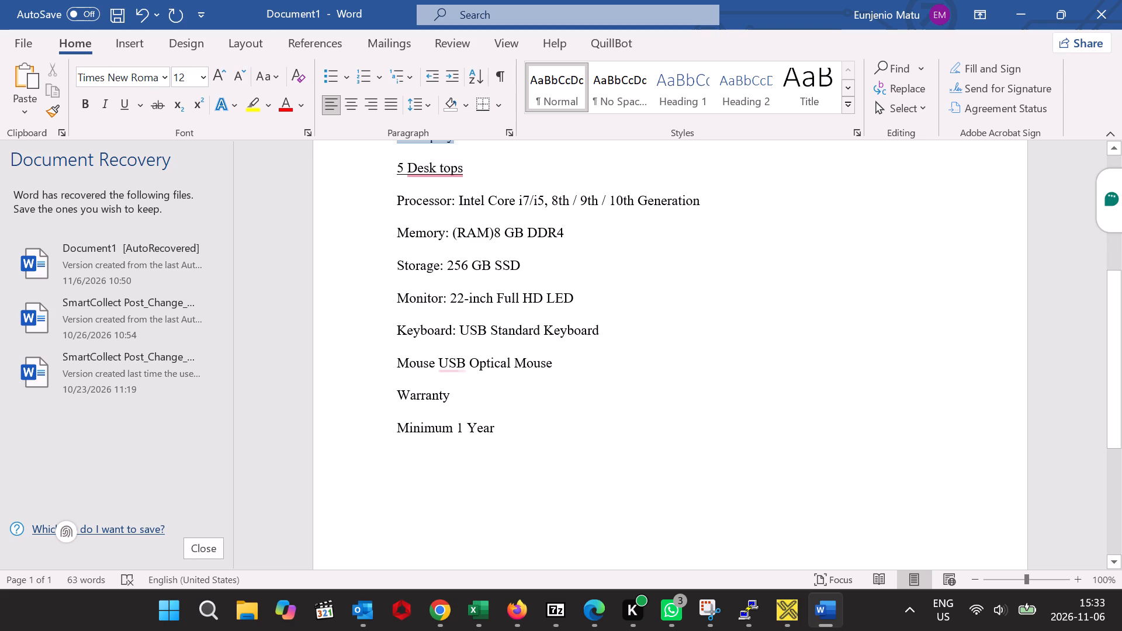
pyautogui.write('()')
pyautogui.press('Left')
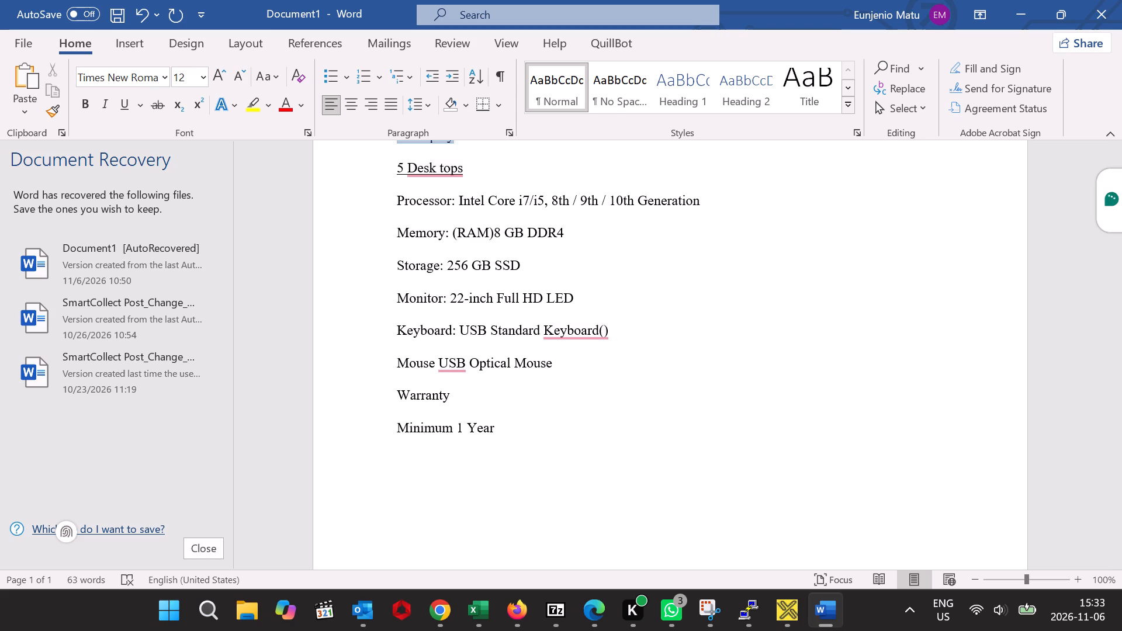
pyautogui.hotkey('shift', 'x')
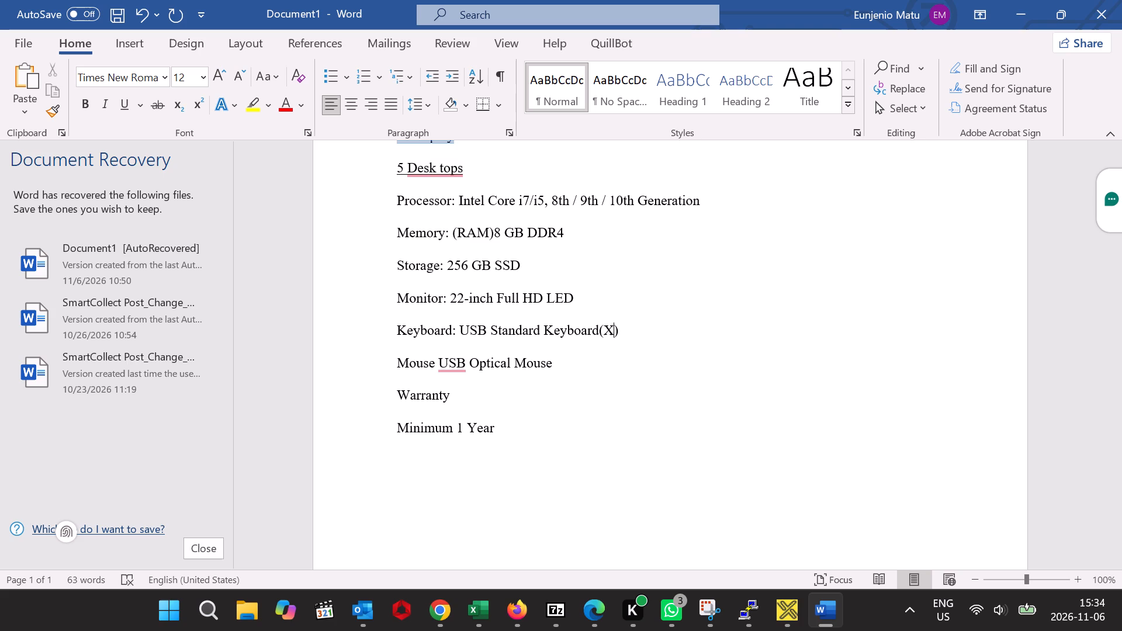
pyautogui.press('-')
pyautogui.write('UK')
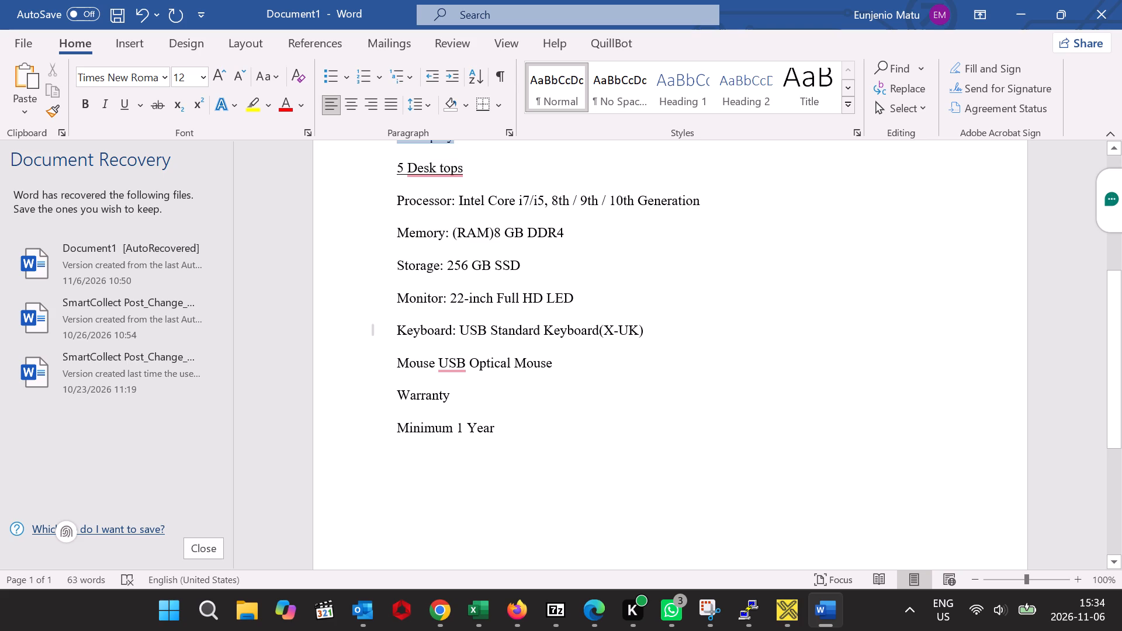
# Copy "(X-UK)" from the keyboard entry and paste it at the end of the USB Optical Mouse entry.
pyautogui.moveTo(647, 328); pyautogui.dragTo(598, 328)
pyautogui.rightClick(605, 330)
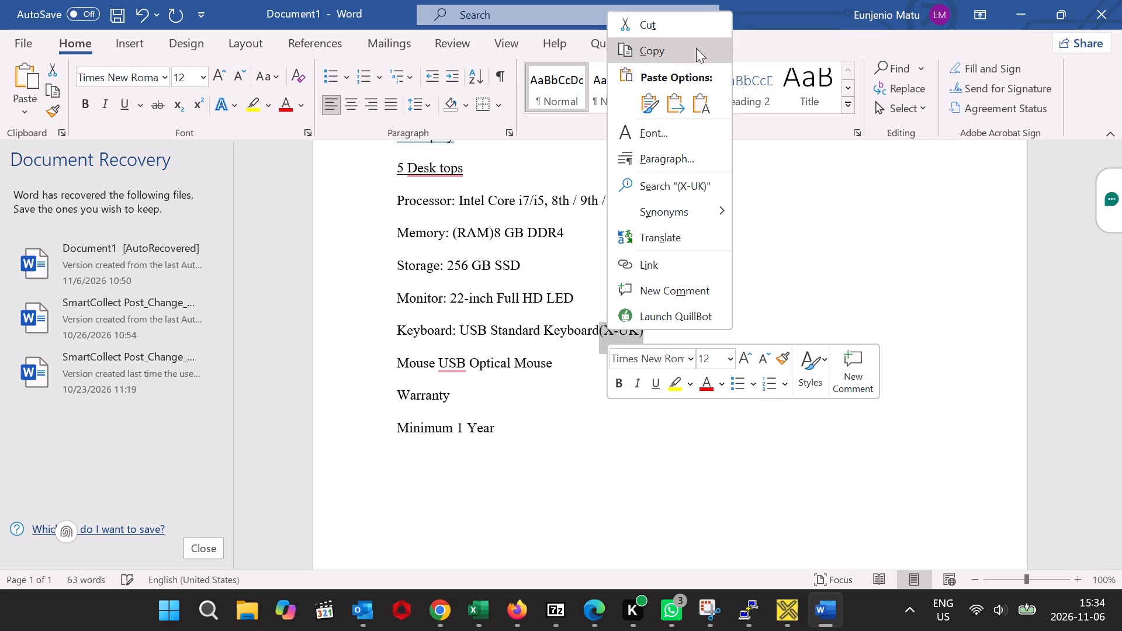
pyautogui.click(671, 50)
pyautogui.click(565, 358)
pyautogui.rightClick(565, 361)
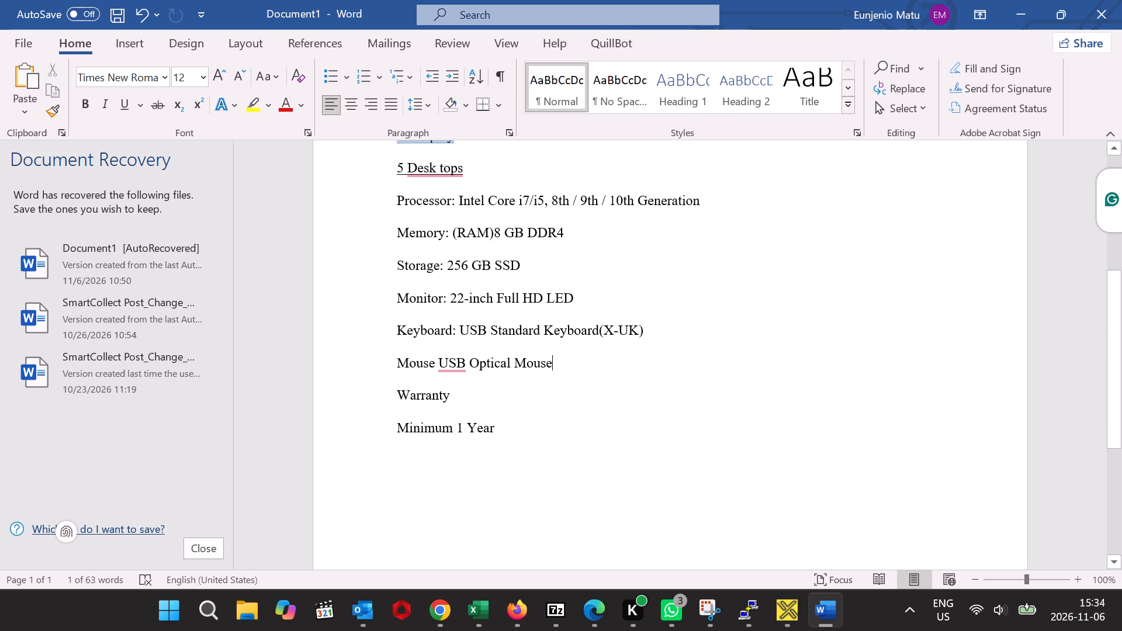
pyautogui.click(608, 123)
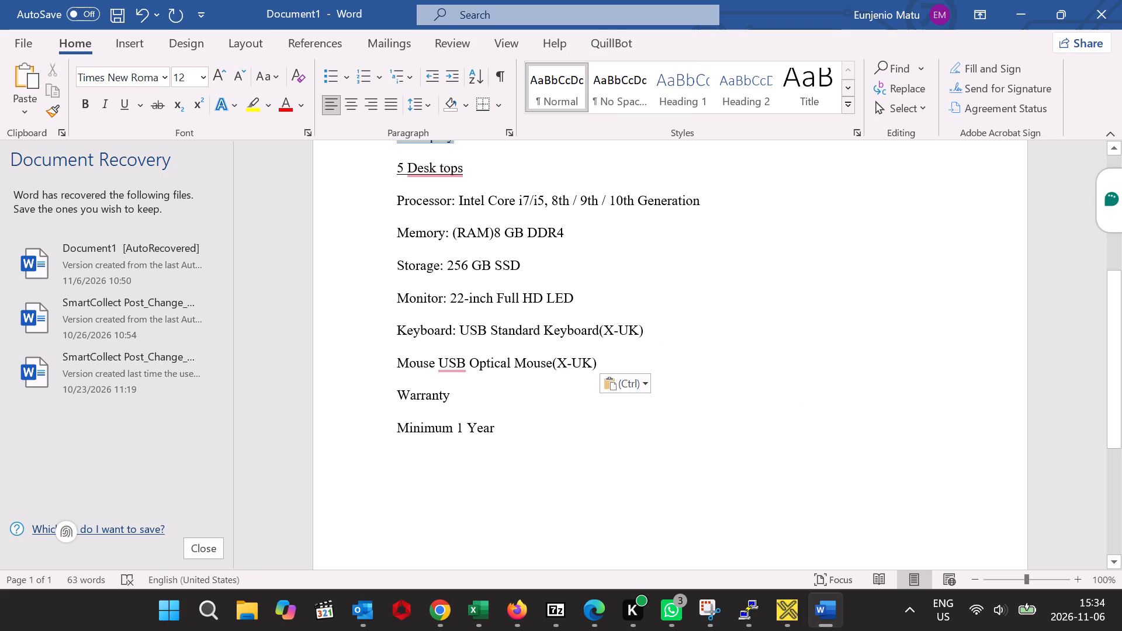
# Delete the "Warranty" and "Minimum 1 Year" lines from the desktop specifications.
pyautogui.moveTo(389, 397); pyautogui.dragTo(556, 473)
pyautogui.press('Delete')
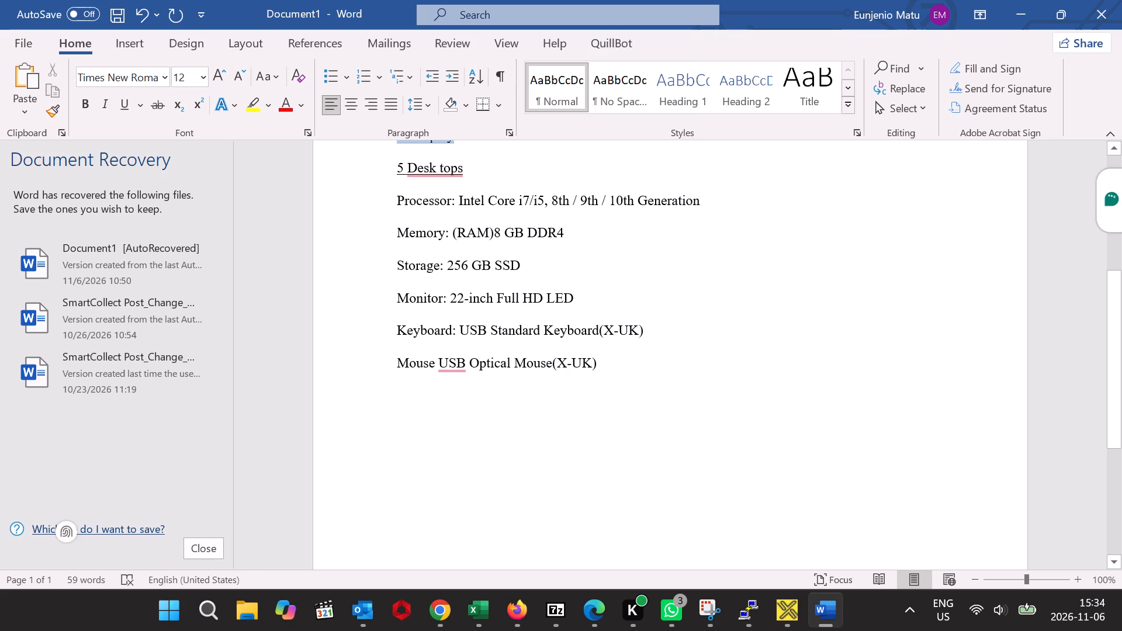
# Change the desktop monitor size to 20-inch.
pyautogui.click(465, 300)
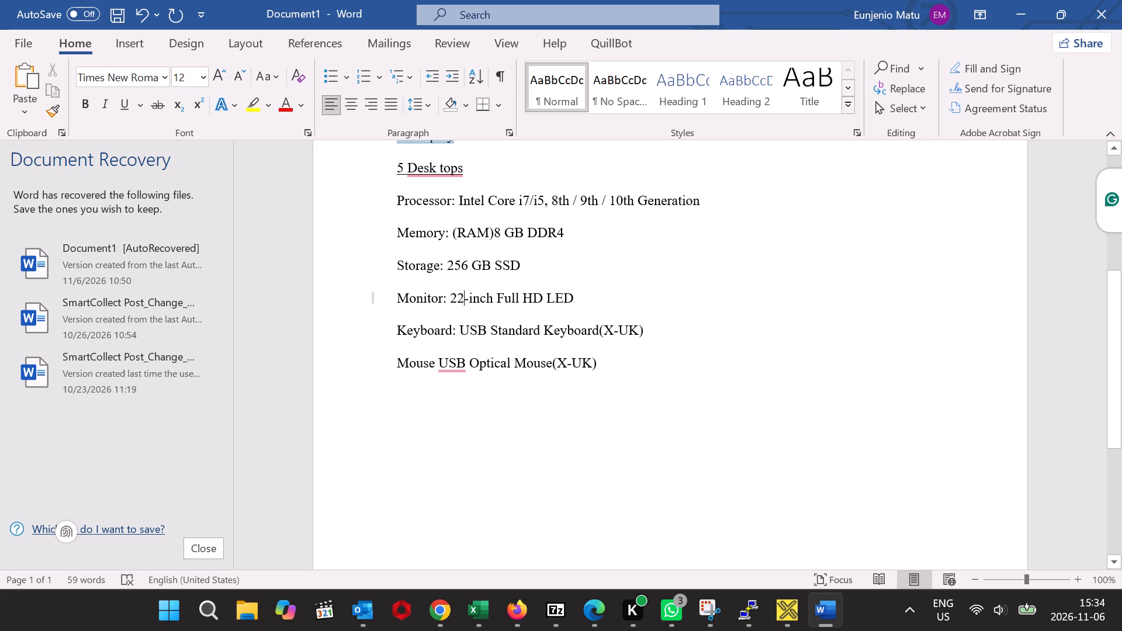
pyautogui.click(453, 299)
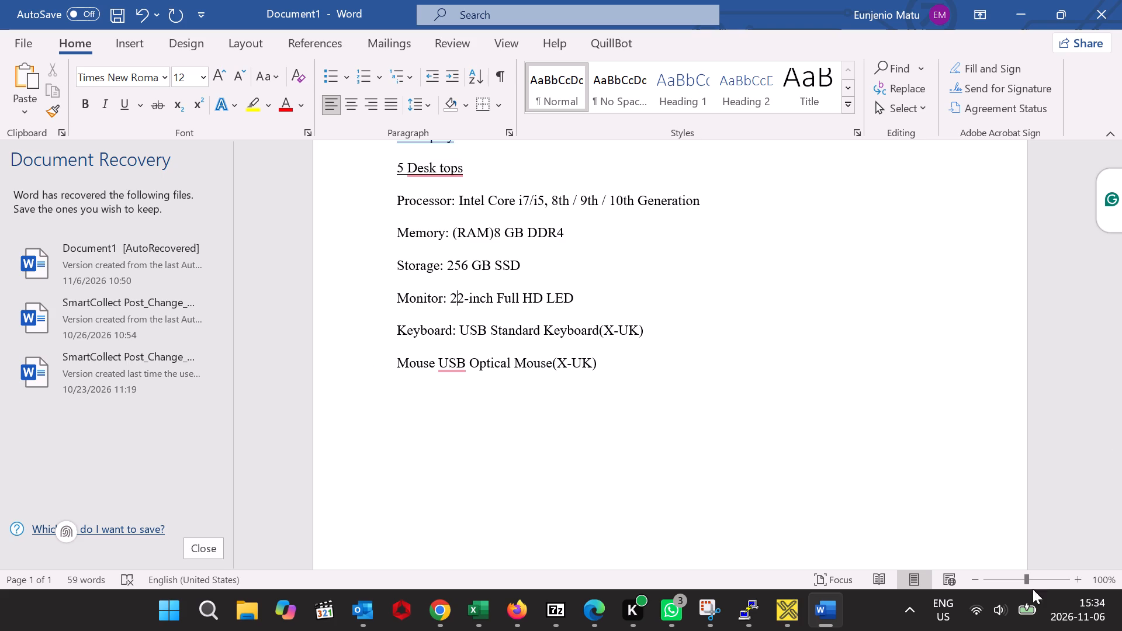
pyautogui.scroll(1, 427, 414)
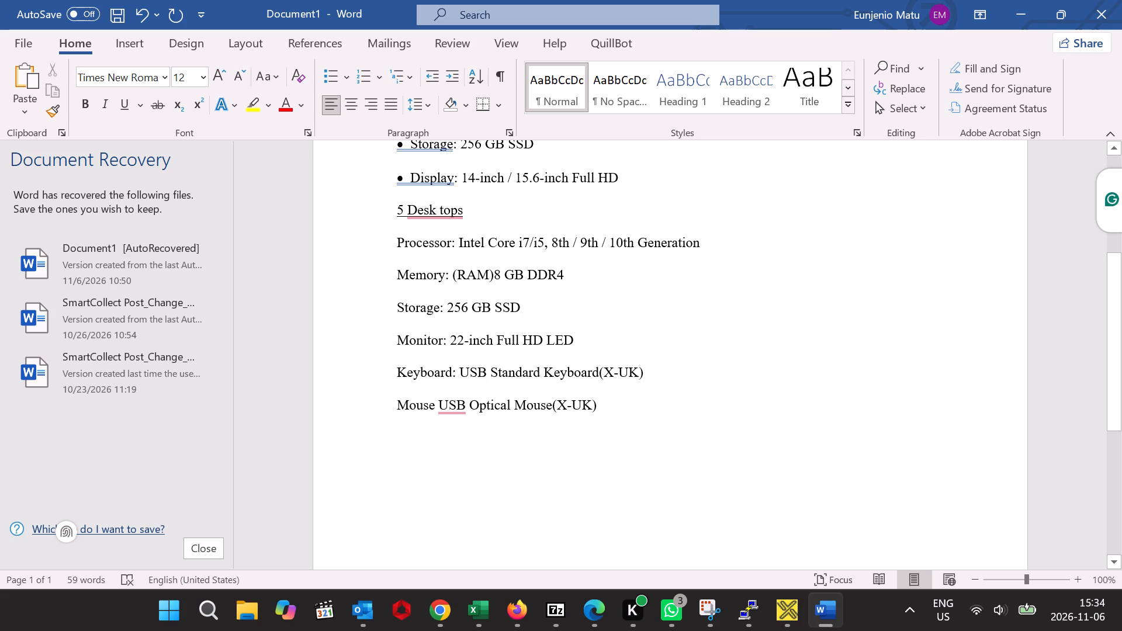
pyautogui.click(463, 341)
pyautogui.press('BackSpace')
pyautogui.press('0')
# Make the "5 Desk tops" heading bold and correct its spelling to "5 Desktops".
pyautogui.scroll(4, 566, 359)
pyautogui.scroll(-1, 567, 359)
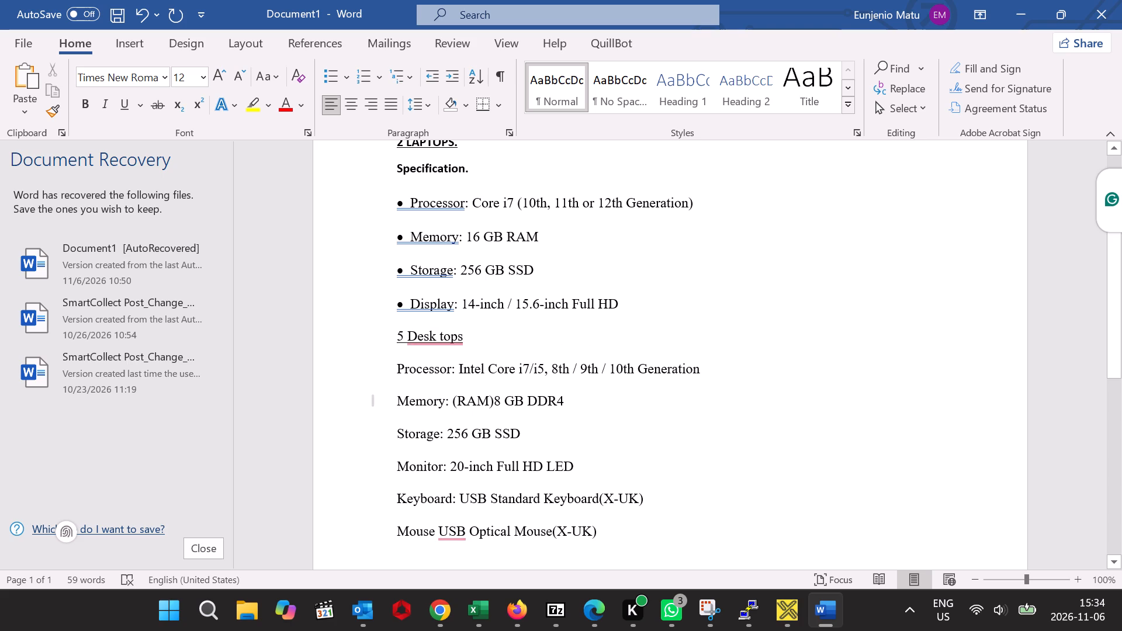
pyautogui.moveTo(475, 340); pyautogui.dragTo(425, 340)
pyautogui.moveTo(425, 340); pyautogui.dragTo(380, 334)
pyautogui.click(85, 105)
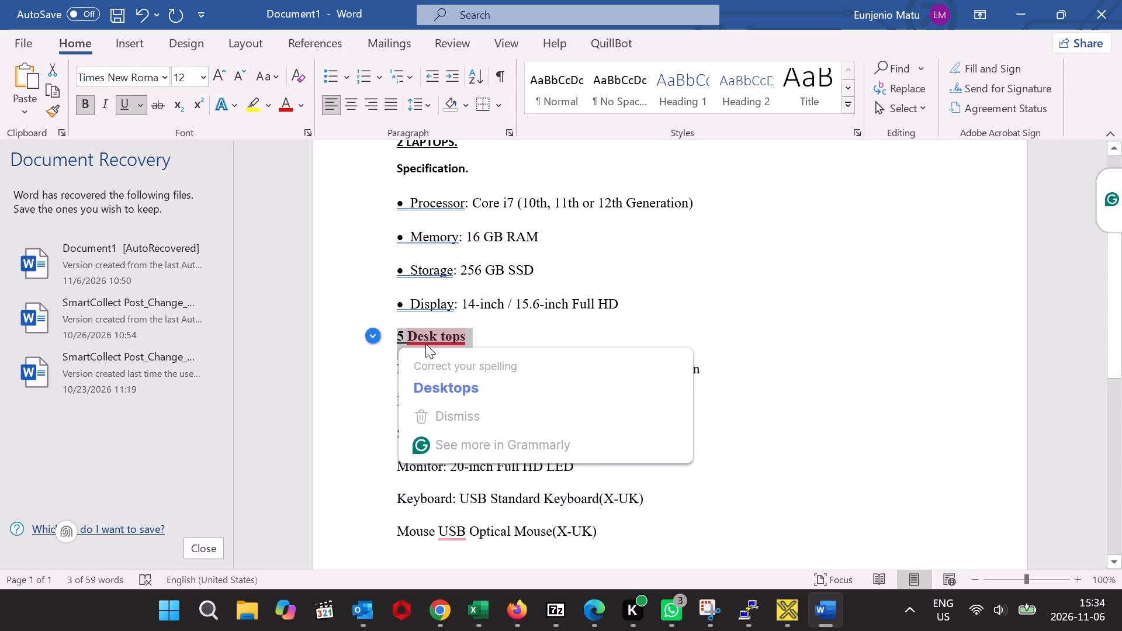
pyautogui.click(448, 388)
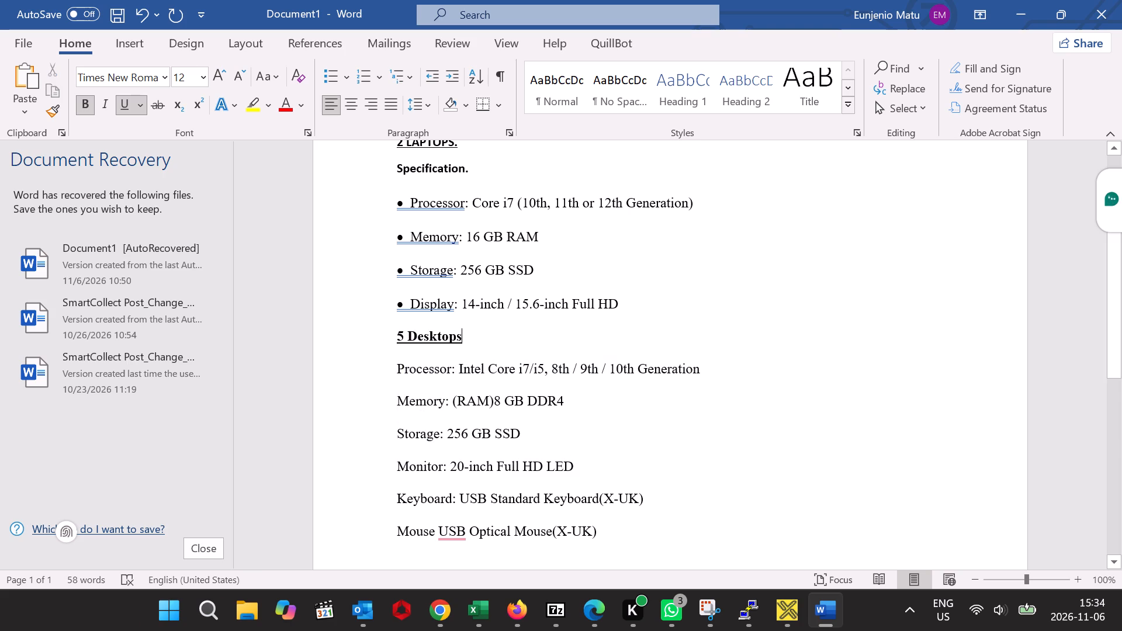
# Format the six desktop specification lines, from Processor to Mouse, as a round-bulleted list.
pyautogui.moveTo(394, 371); pyautogui.dragTo(600, 531)
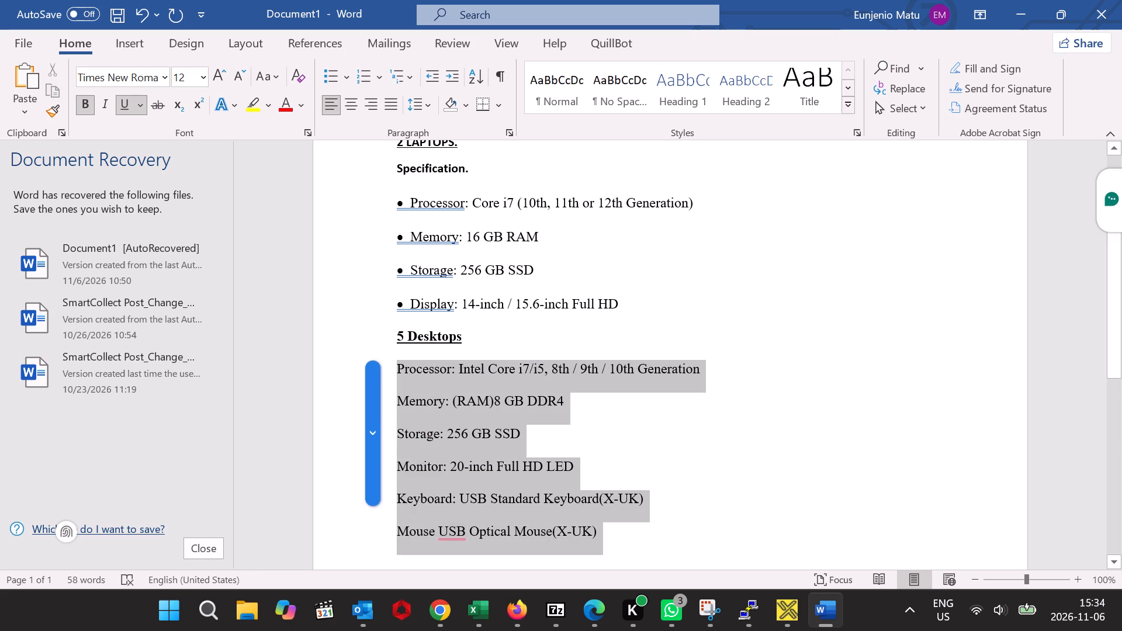
pyautogui.moveTo(600, 531); pyautogui.dragTo(604, 536)
pyautogui.scroll(-2, 623, 483)
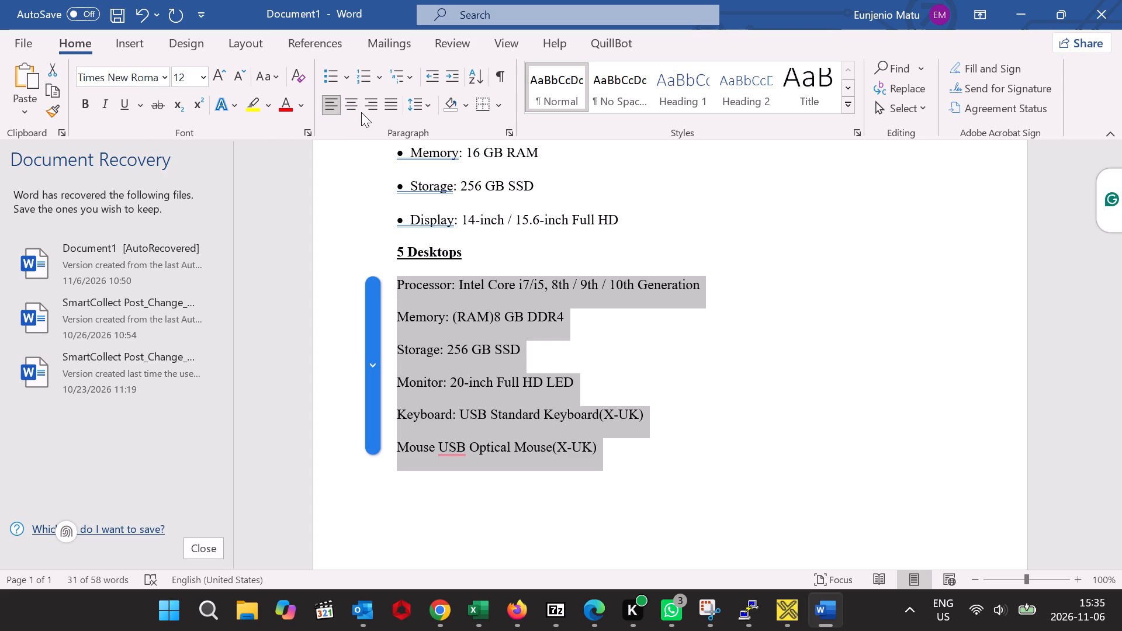
pyautogui.click(344, 77)
pyautogui.click(380, 130)
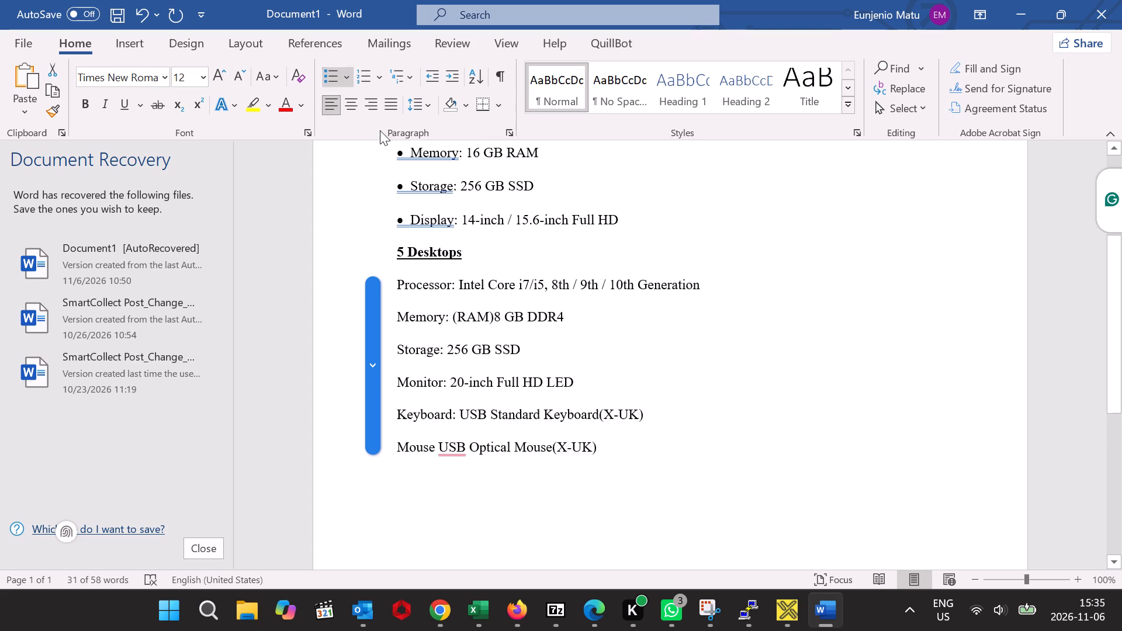
pyautogui.click(854, 345)
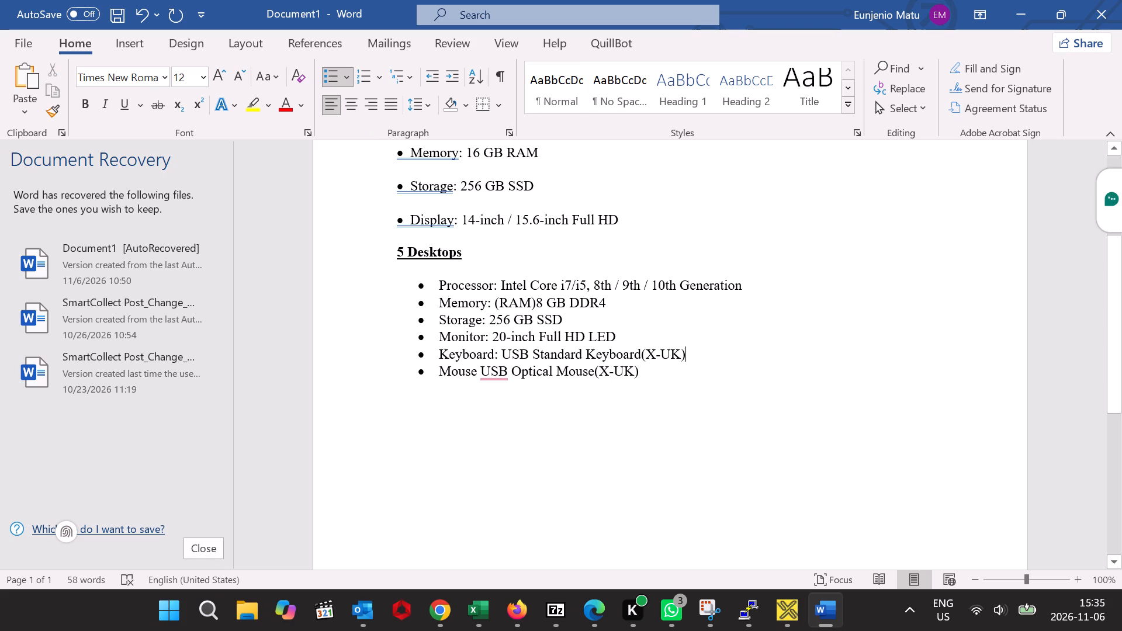
pyautogui.click(563, 419)
# Apply the desktop list's formatting to the four laptop specification lines, from Processor to Display, using Format Painter.
pyautogui.scroll(1, 494, 306)
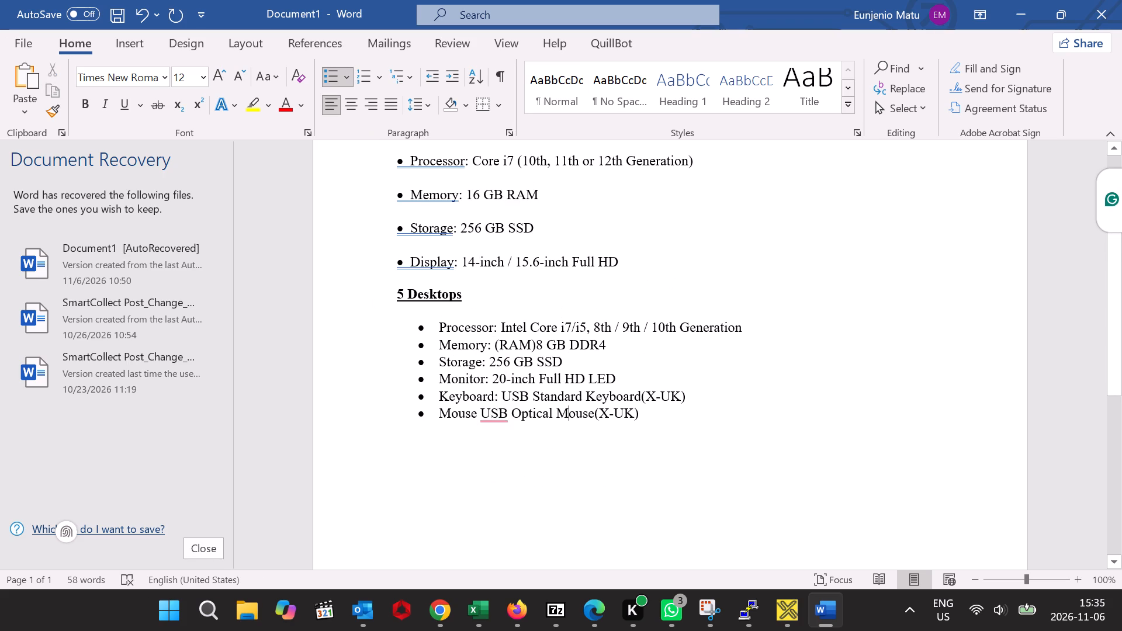
pyautogui.moveTo(432, 330); pyautogui.dragTo(612, 405)
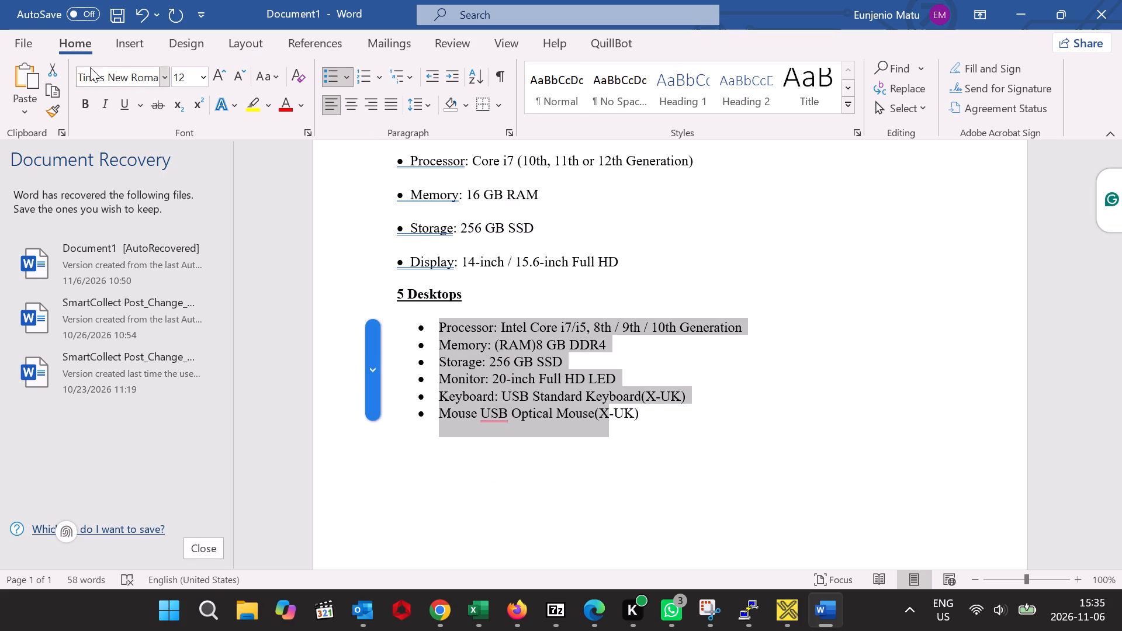
pyautogui.click(54, 112)
pyautogui.scroll(2, 642, 260)
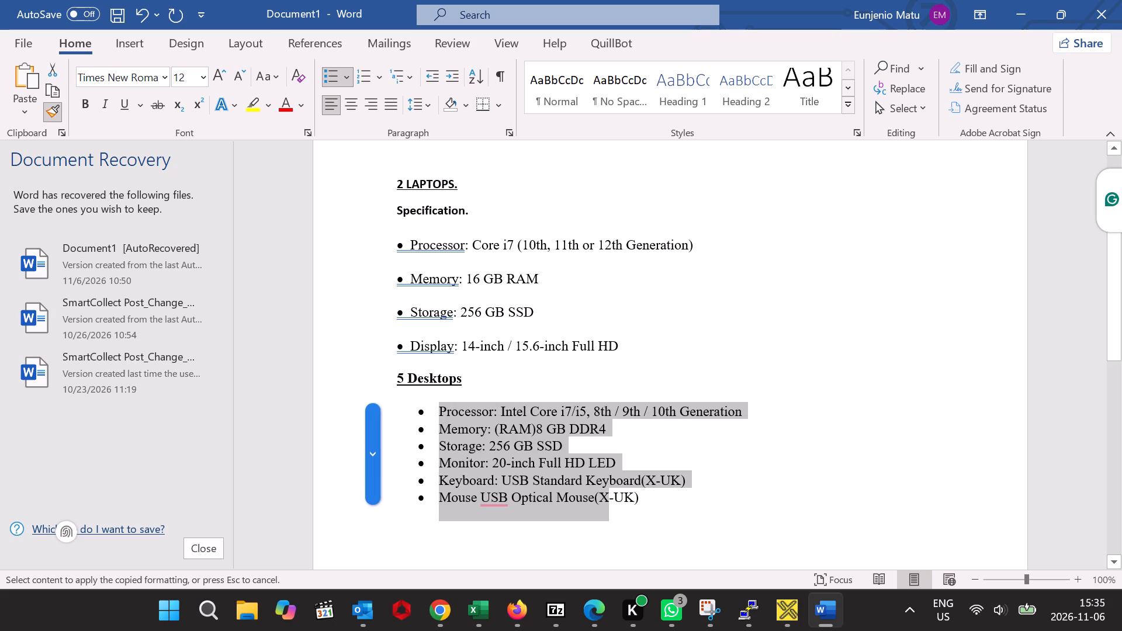
pyautogui.moveTo(397, 241); pyautogui.dragTo(653, 346)
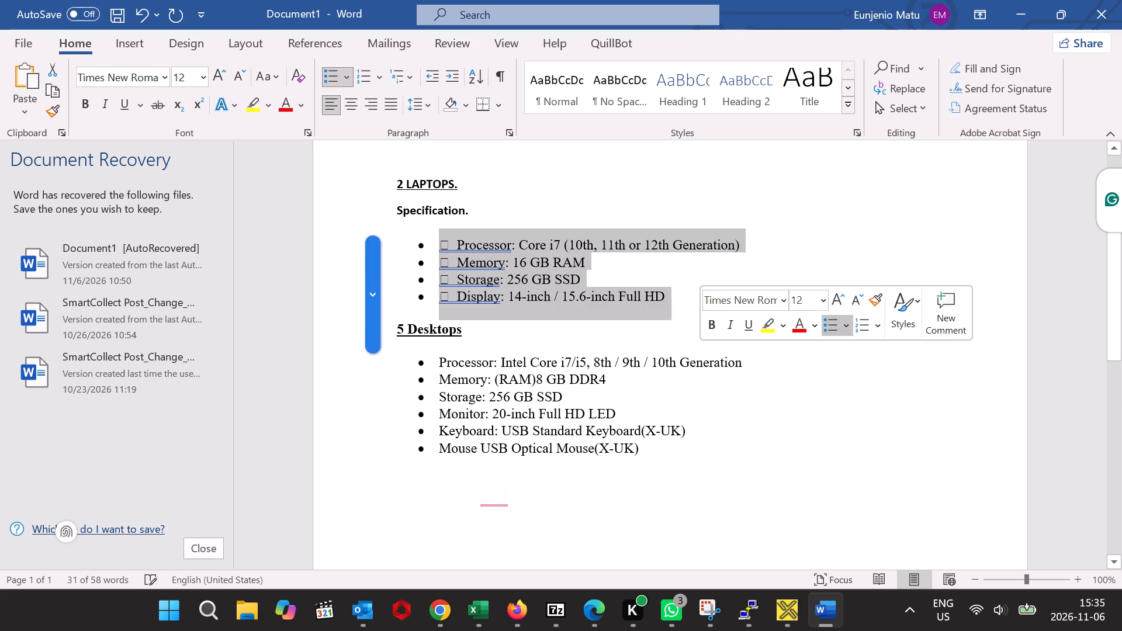
pyautogui.click(631, 336)
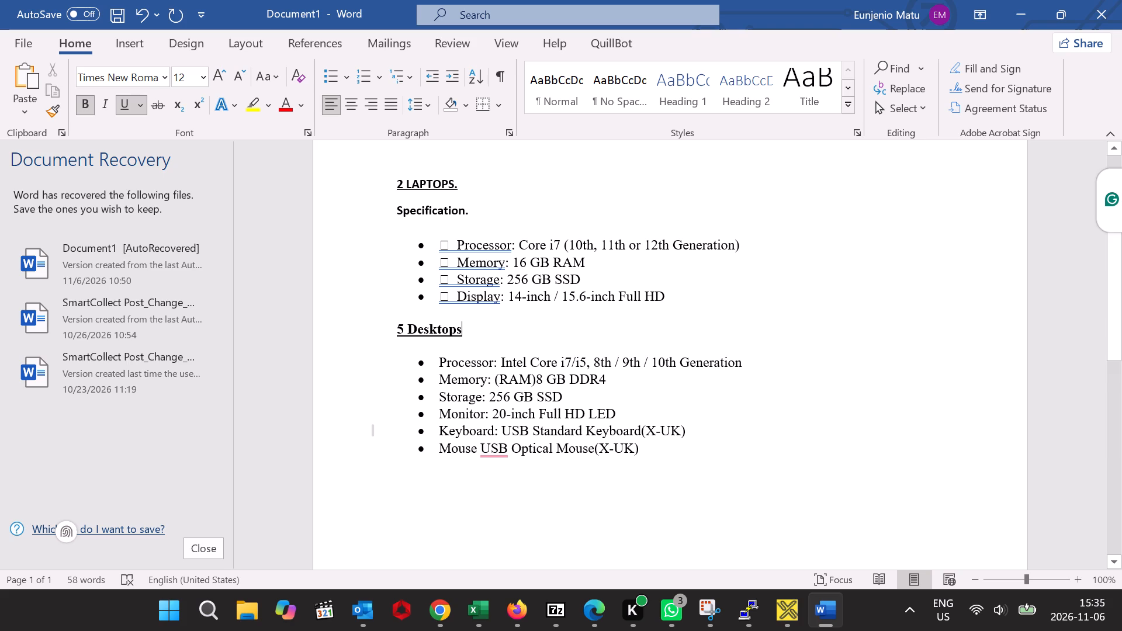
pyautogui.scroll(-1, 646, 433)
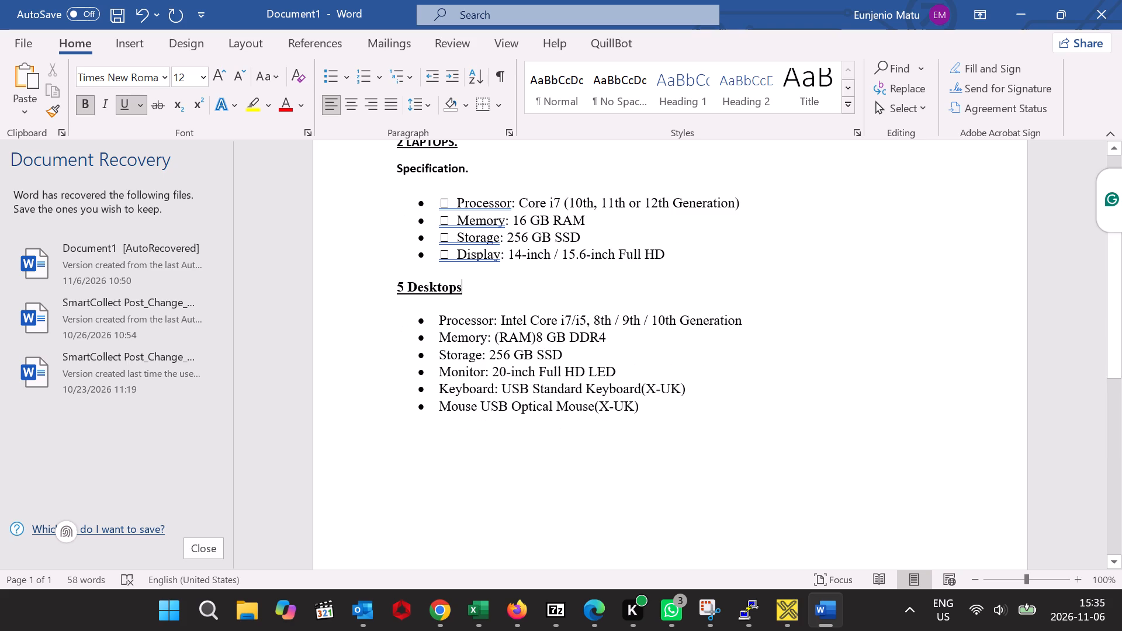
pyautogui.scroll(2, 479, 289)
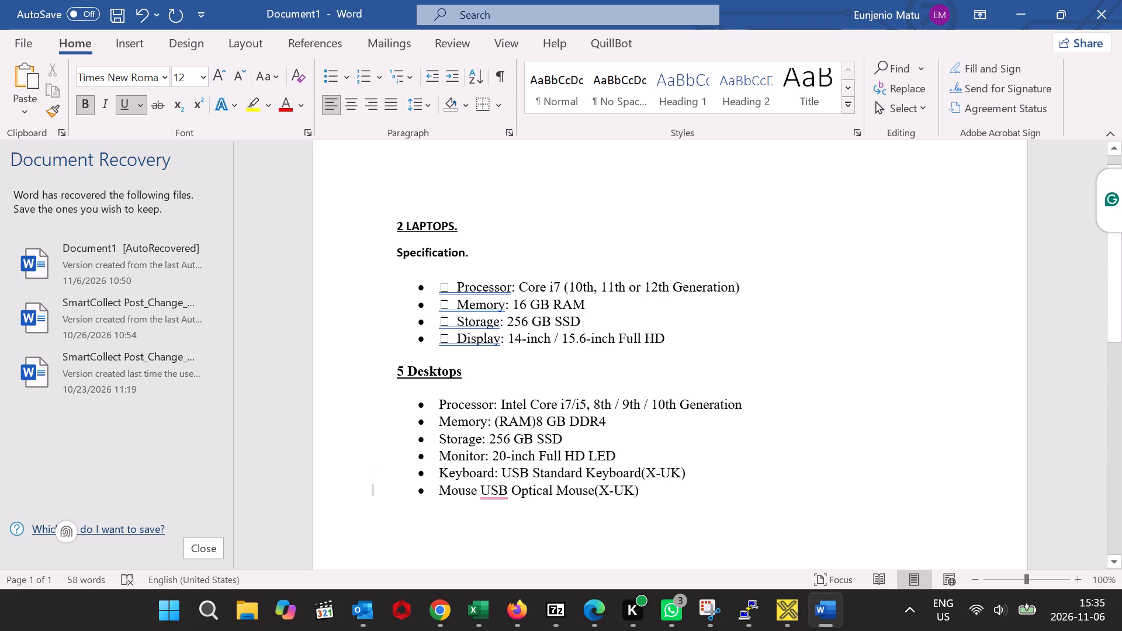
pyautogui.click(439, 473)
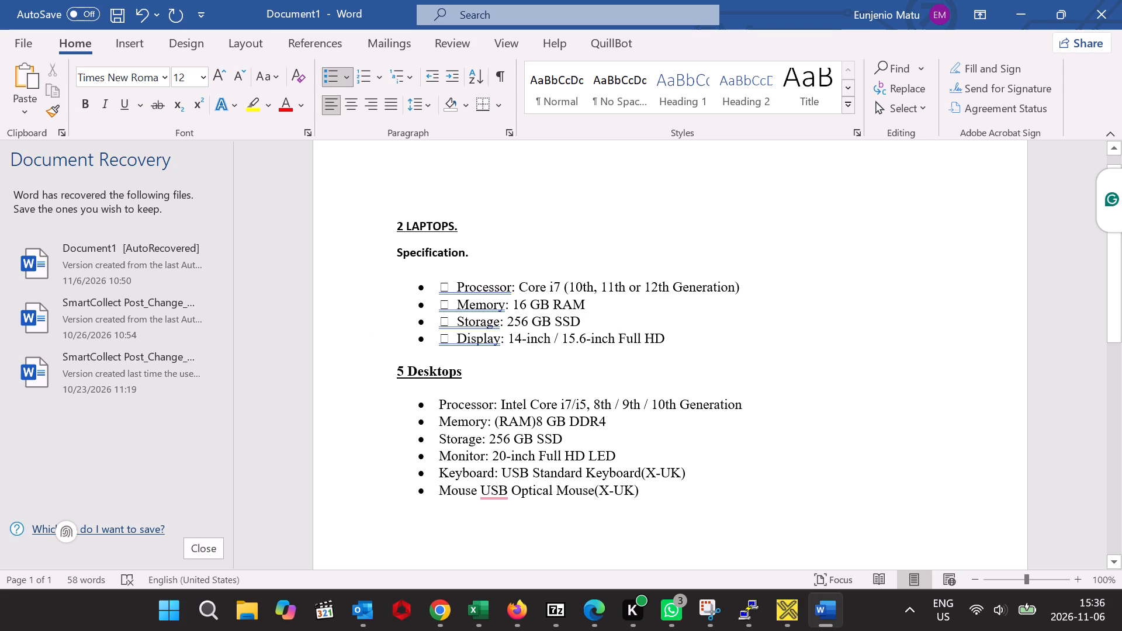
# End the desktop bullet list after the Mouse entry and add an unbulleted line reading "Others" below it.
pyautogui.scroll(-4, 581, 350)
pyautogui.click(637, 328)
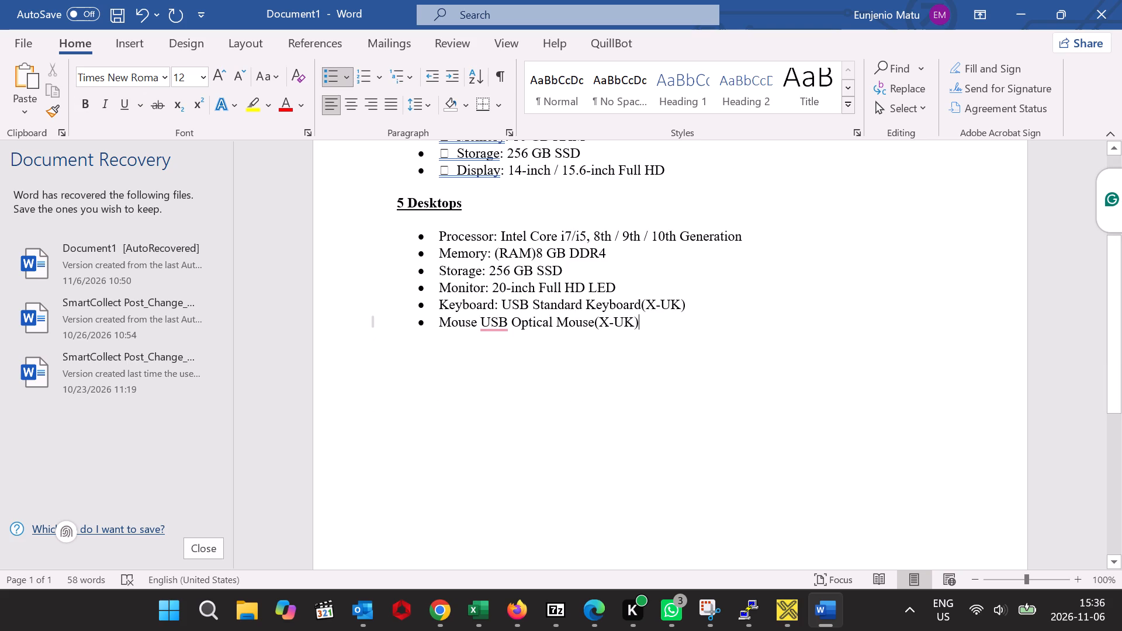
pyautogui.press('Return')
pyautogui.press('Return')
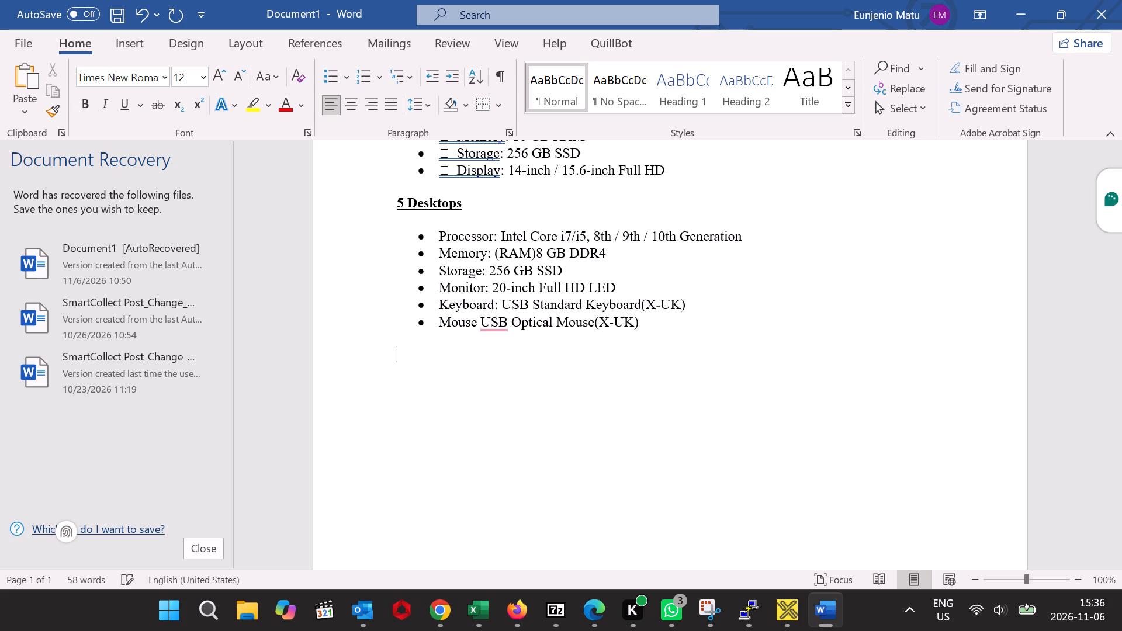
pyautogui.hotkey('shift', 'o')
pyautogui.write('thers')
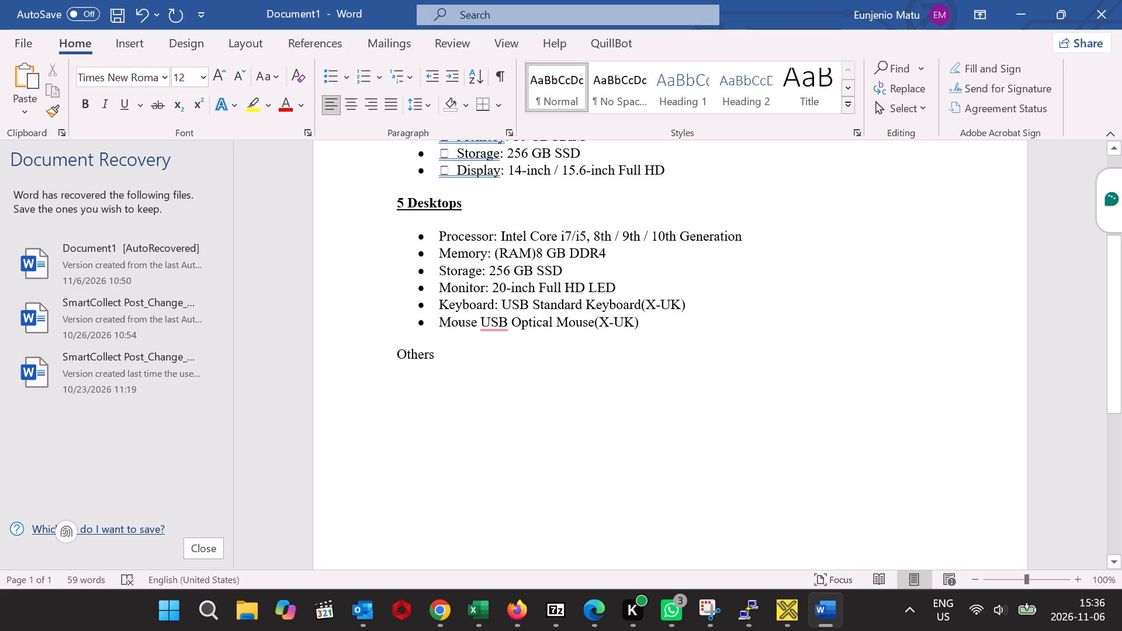
pyautogui.press('Return')
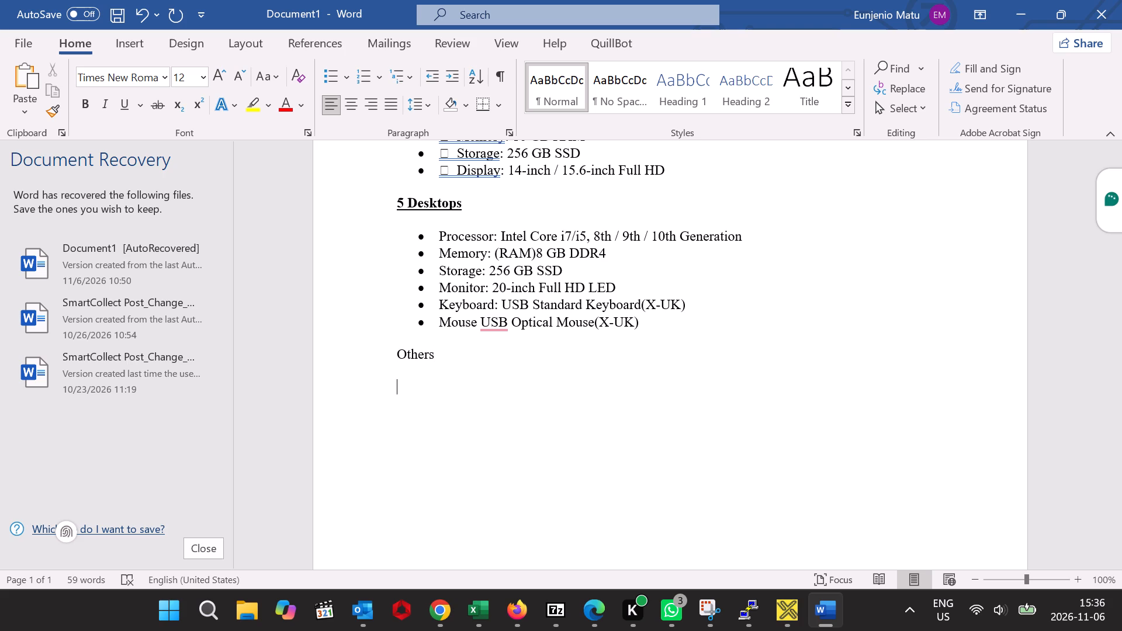
# Enter "5 Keyboards." on the line below "Others" and start the following line with "5".
pyautogui.write('5 Ke')
pyautogui.write('ybo')
pyautogui.write('ards')
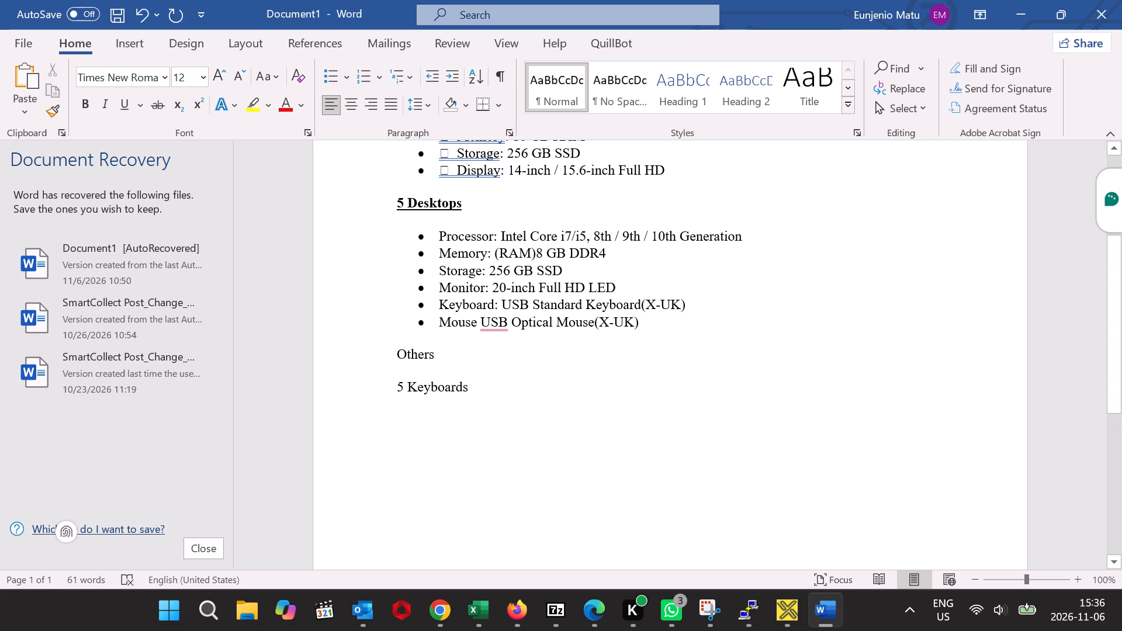
pyautogui.press('.')
pyautogui.press('Return')
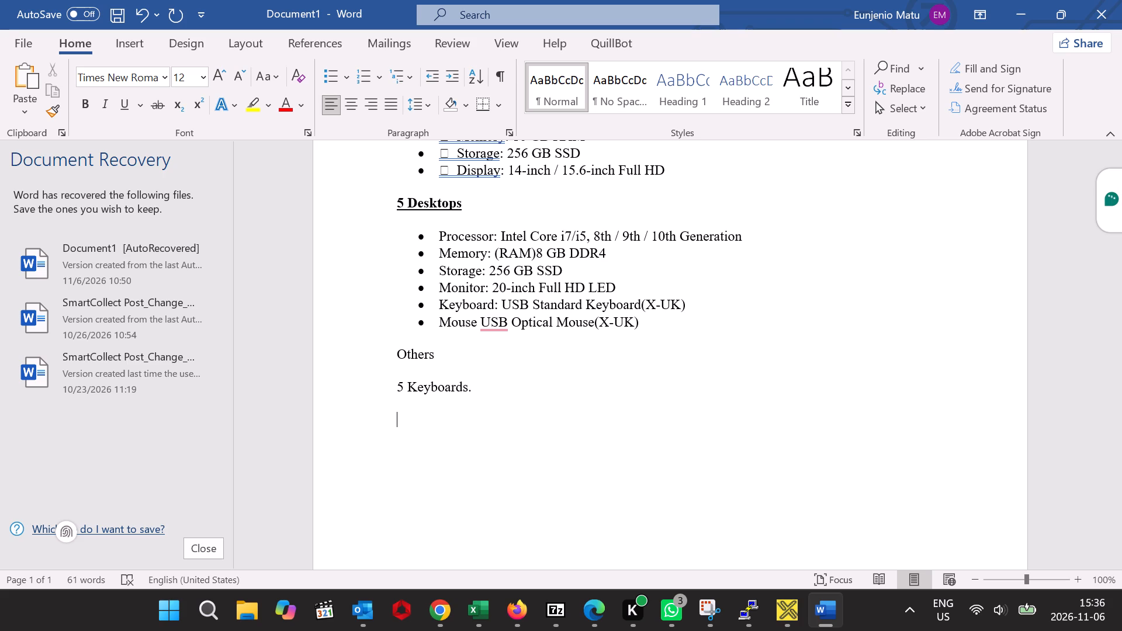
pyautogui.press('5')
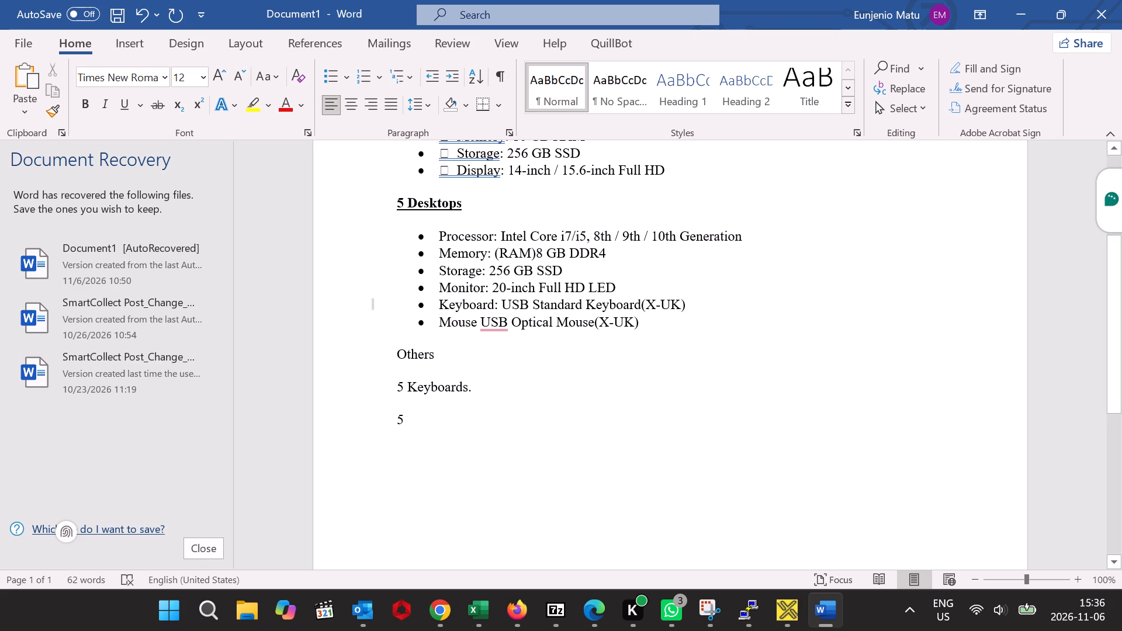
# Replace the full stop after "5 Keyboards" with a colon and append the desktop list's keyboard text, "USB Standard Keyboard(X-UK)".
pyautogui.moveTo(503, 304); pyautogui.dragTo(692, 307)
pyautogui.rightClick(674, 311)
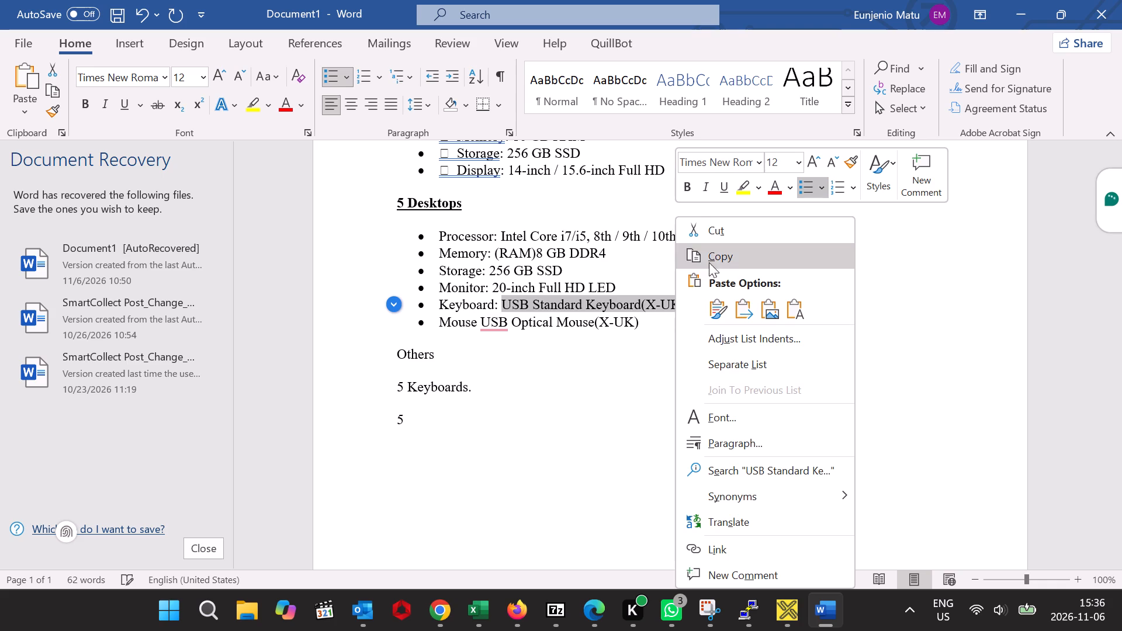
pyautogui.click(715, 262)
pyautogui.click(476, 389)
pyautogui.press('BackSpace')
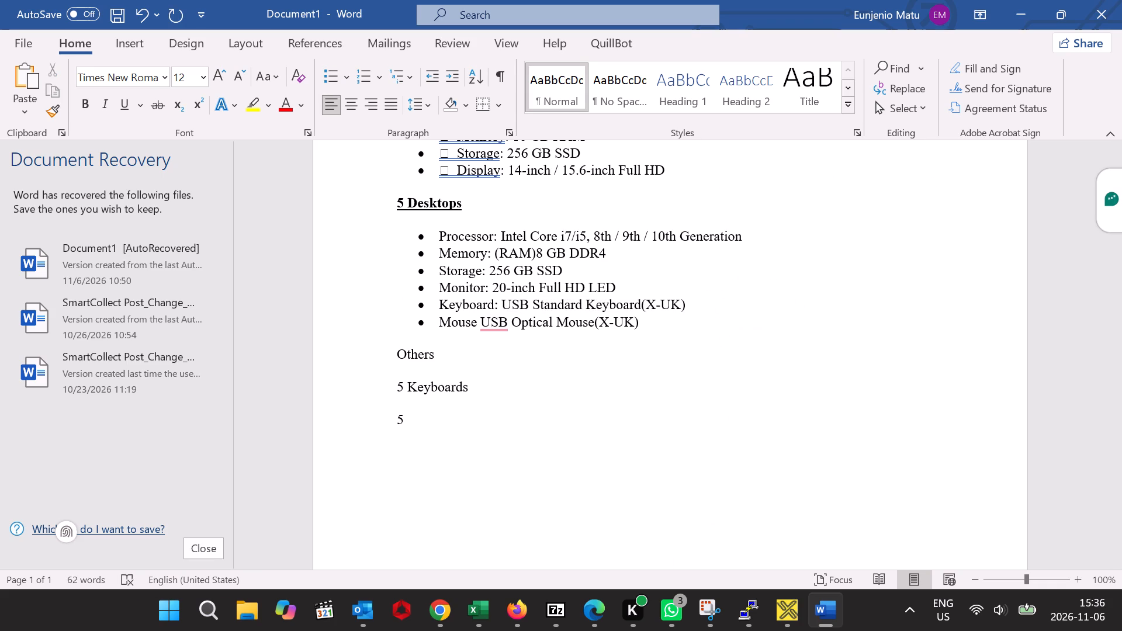
pyautogui.hotkey('shift', ':')
pyautogui.hotkey('ctrl', 'v')
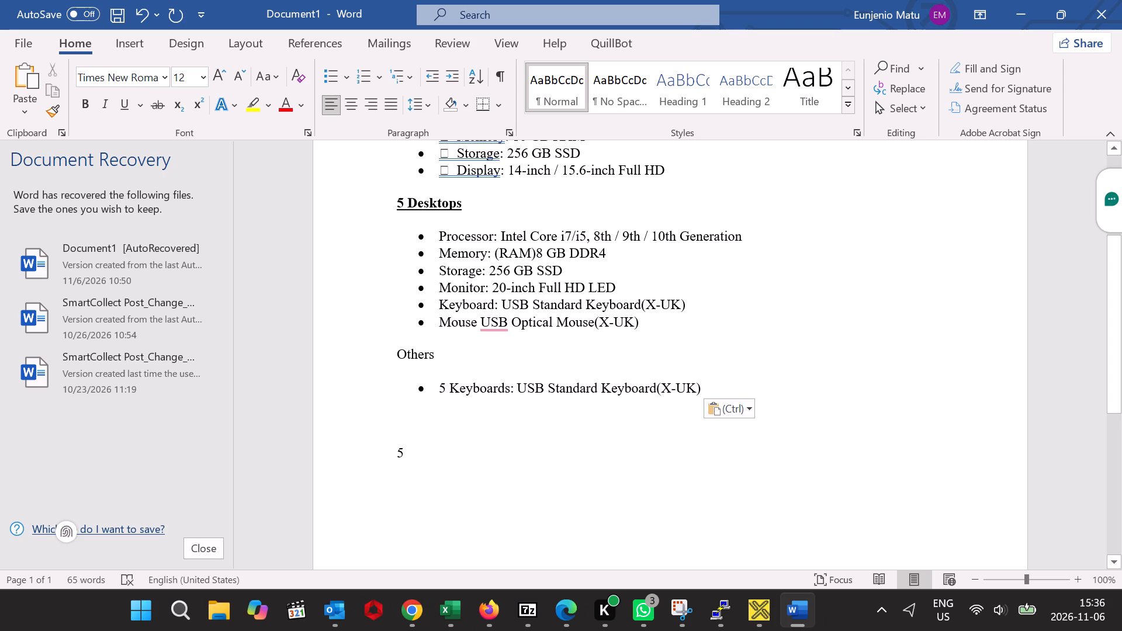
# Complete the line starting with "5" below the keyboards entry as "5 Mice".
pyautogui.click(411, 450)
pyautogui.press('space')
pyautogui.write('Mouse')
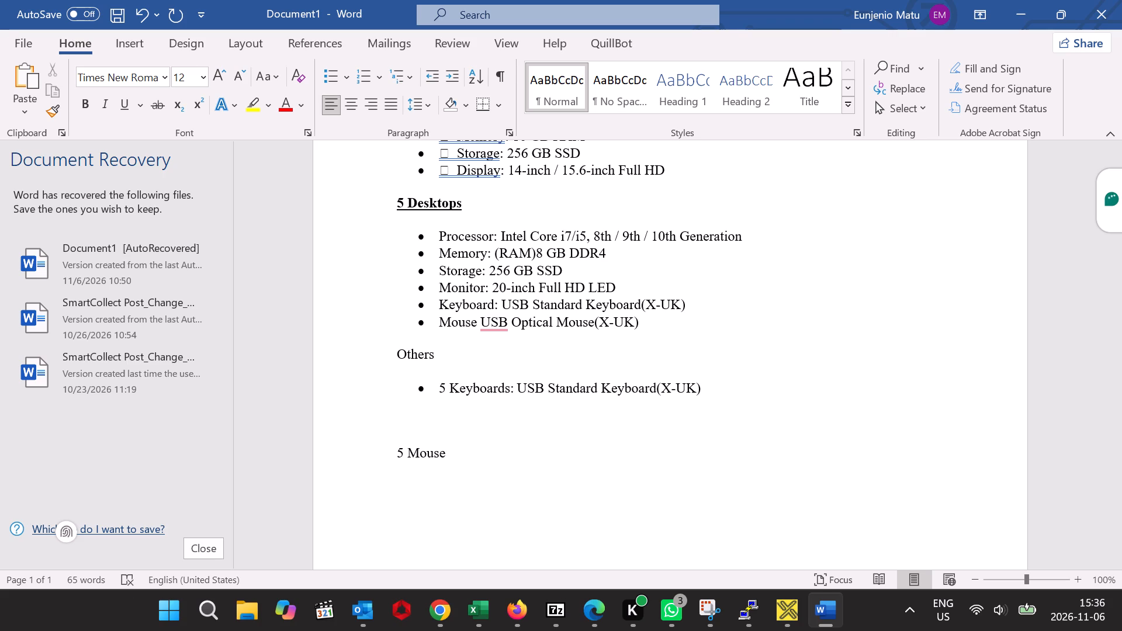
pyautogui.press('BackSpace')
pyautogui.press('BackSpace')
pyautogui.press('BackSpace')
pyautogui.press('BackSpace')
pyautogui.write('ic')
pyautogui.press('e')
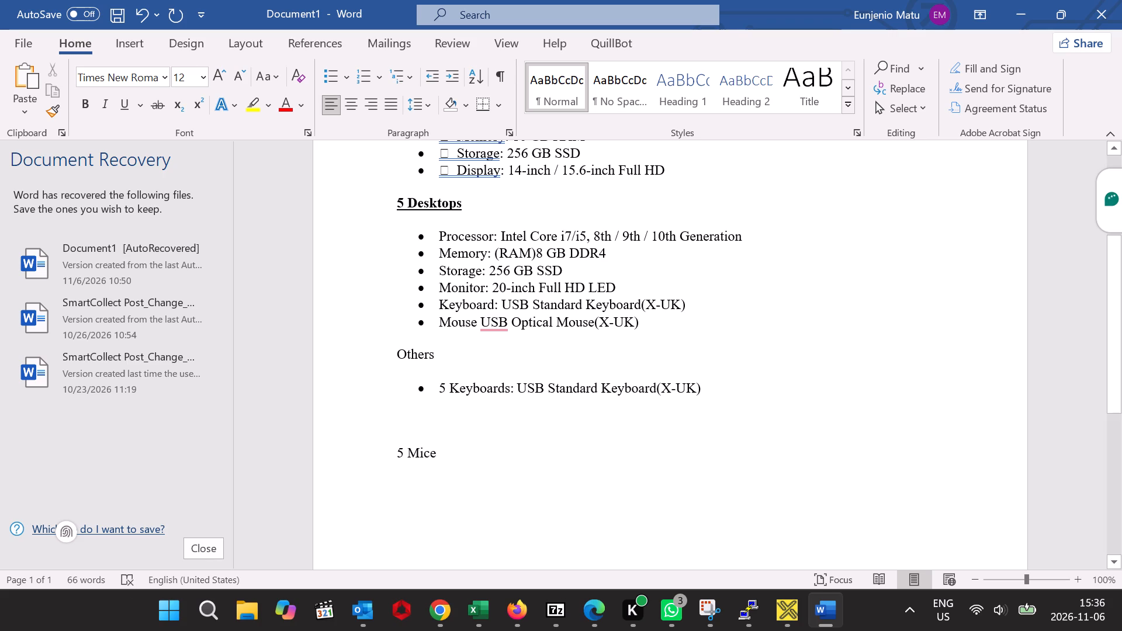
# Add a colon after "Mouse" in the desktop list and copy its "USB Optical Mouse(X-UK)" text after "5 Mice:" under Others.
pyautogui.moveTo(646, 320); pyautogui.dragTo(510, 324)
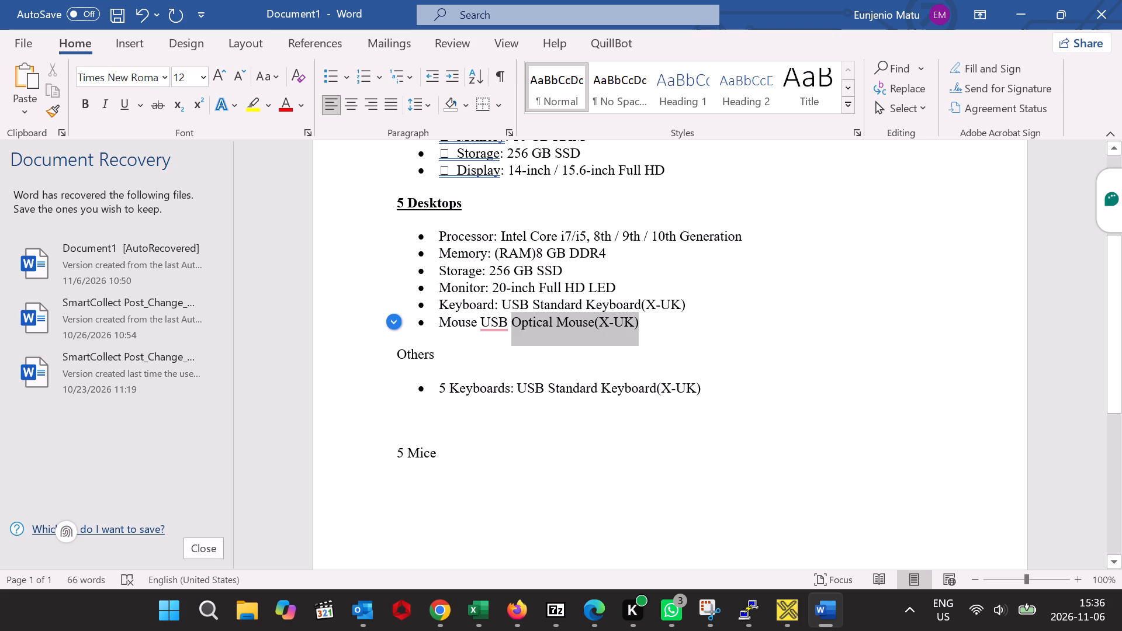
pyautogui.moveTo(510, 324); pyautogui.dragTo(491, 323)
pyautogui.rightClick(505, 332)
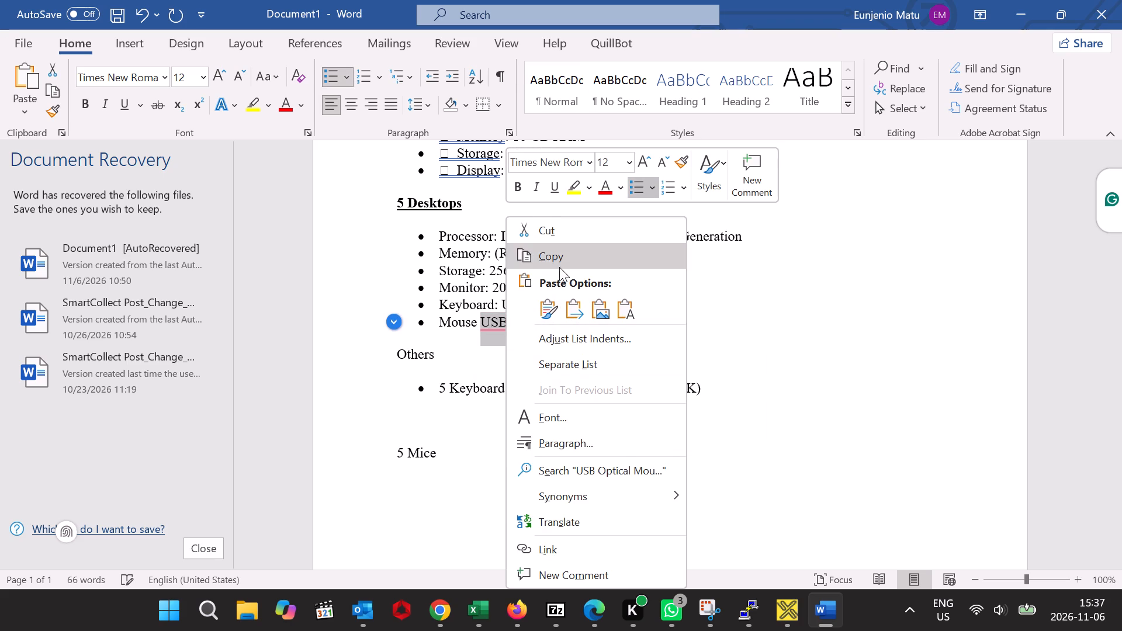
pyautogui.click(560, 262)
pyautogui.click(479, 321)
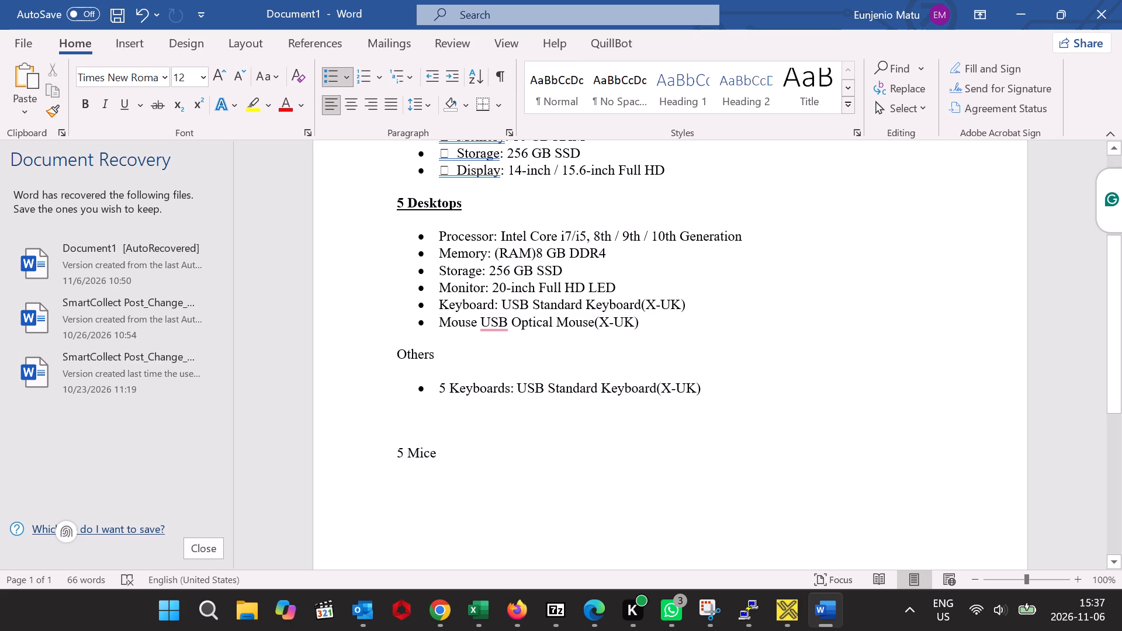
pyautogui.press('BackSpace')
pyautogui.write(':')
pyautogui.press('space')
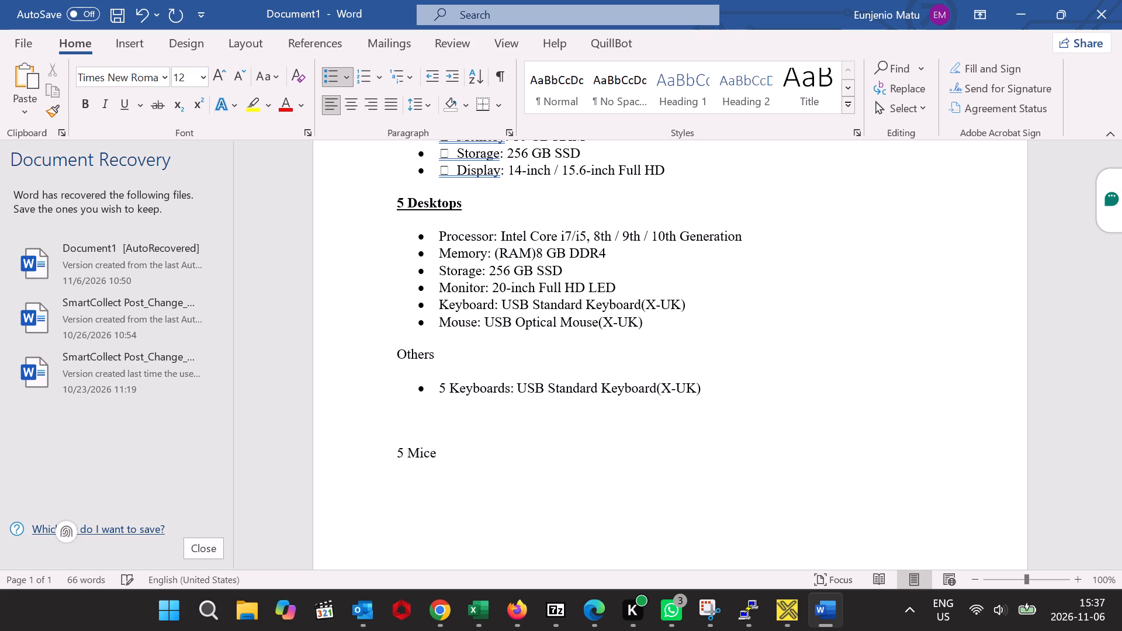
pyautogui.click(451, 452)
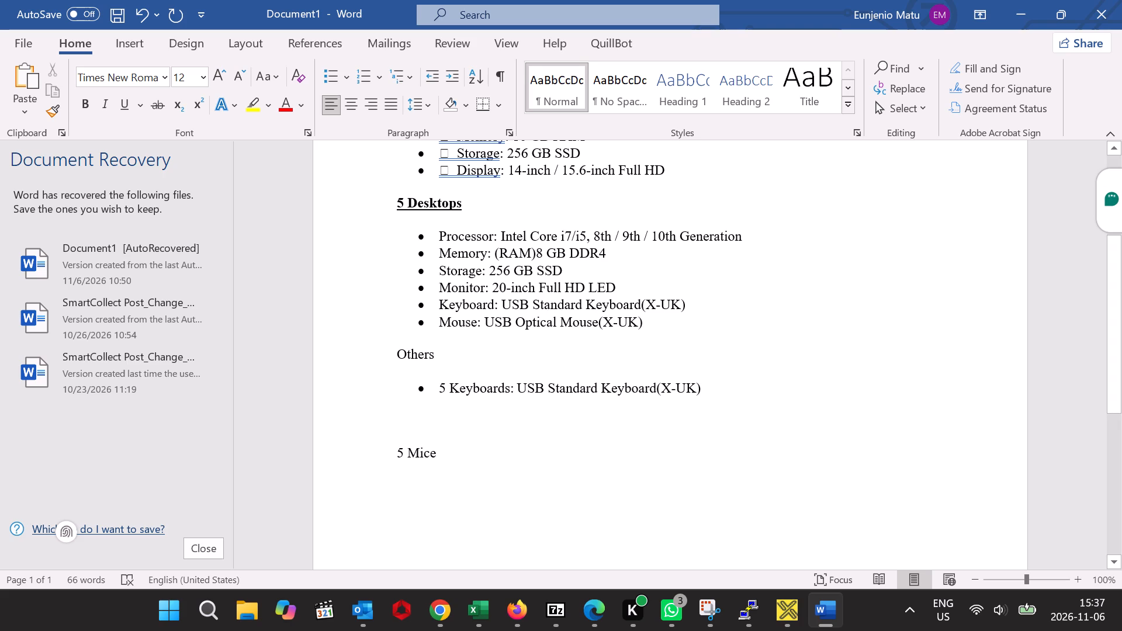
pyautogui.hotkey('shift', ':')
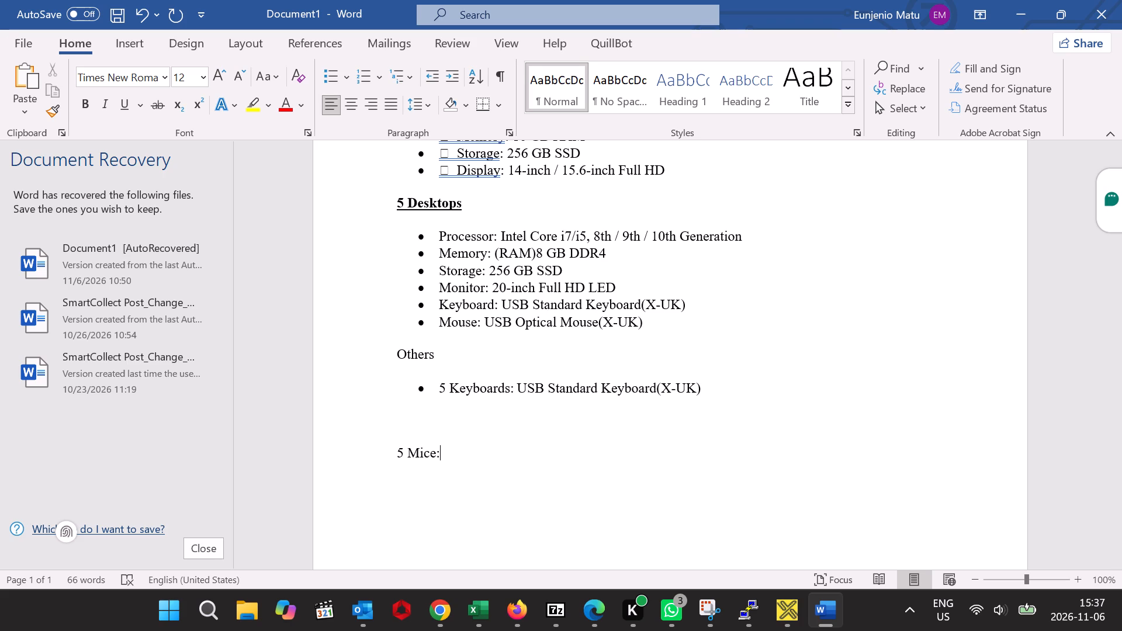
pyautogui.hotkey('ctrl', 'v')
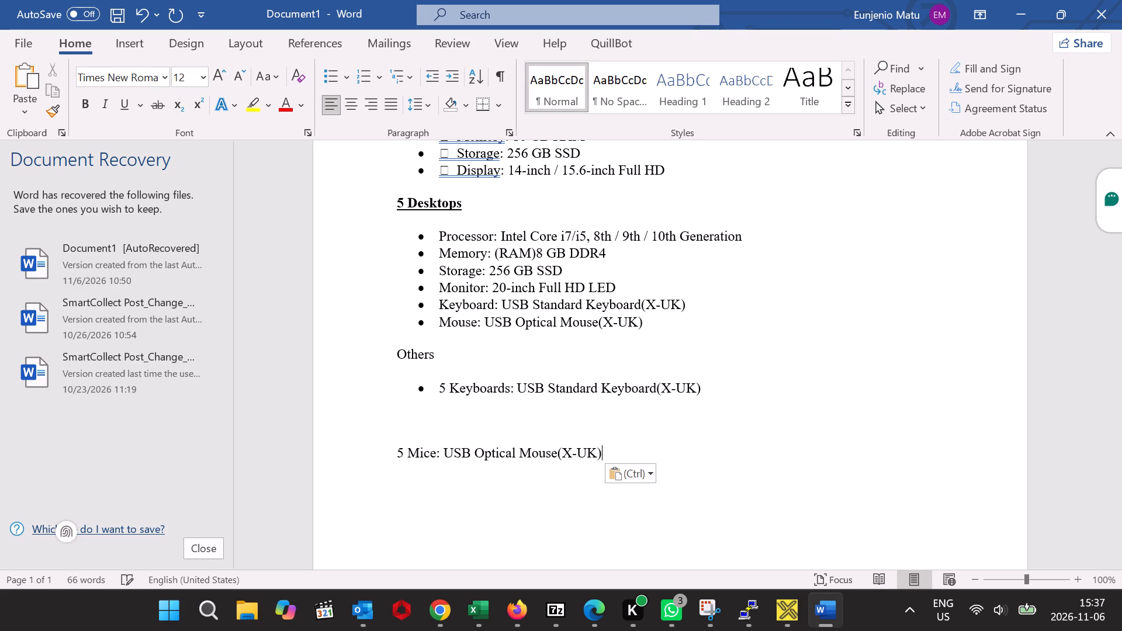
# Remove the gap above the "5 Mice" line and make it the second bullet, directly below the keyboards entry.
pyautogui.click(669, 410)
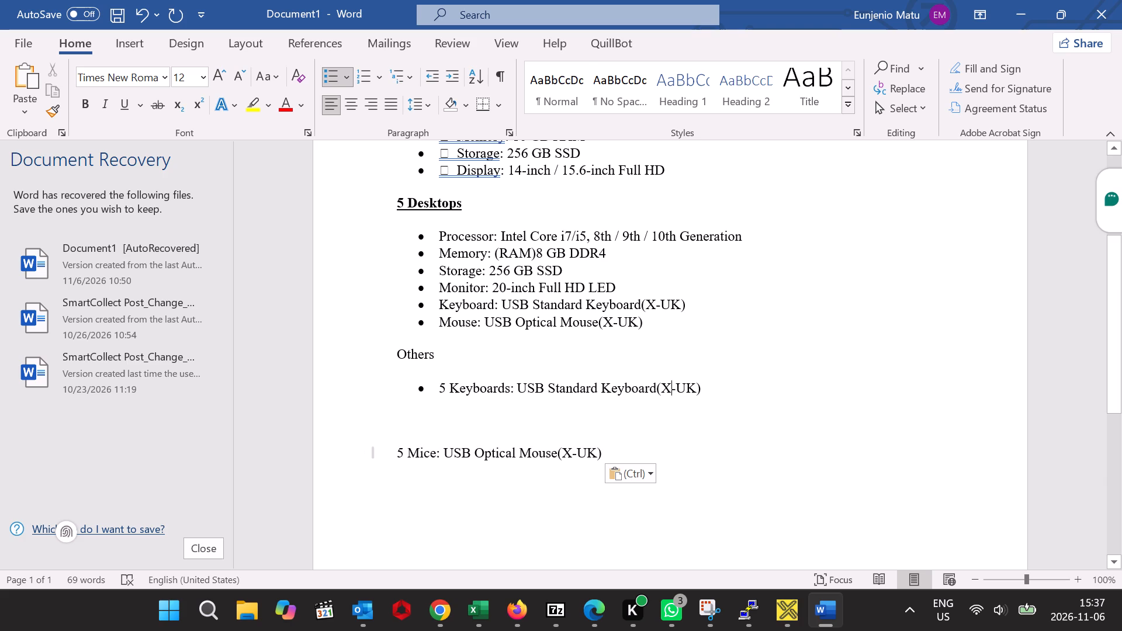
pyautogui.click(398, 453)
pyautogui.press('BackSpace')
pyautogui.press('BackSpace')
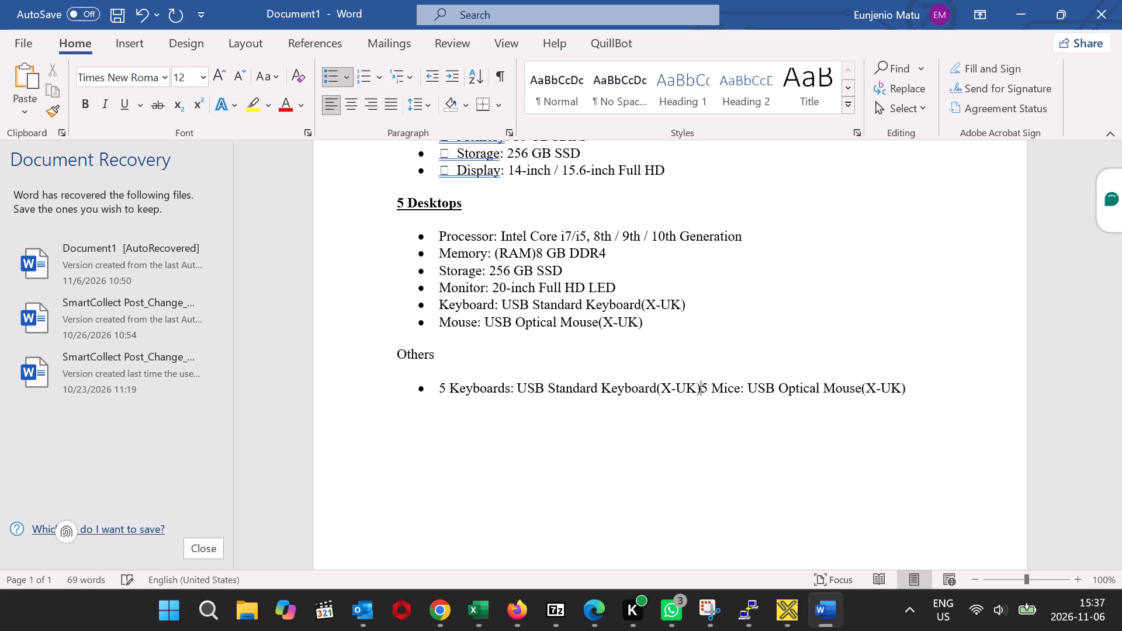
pyautogui.press('Return')
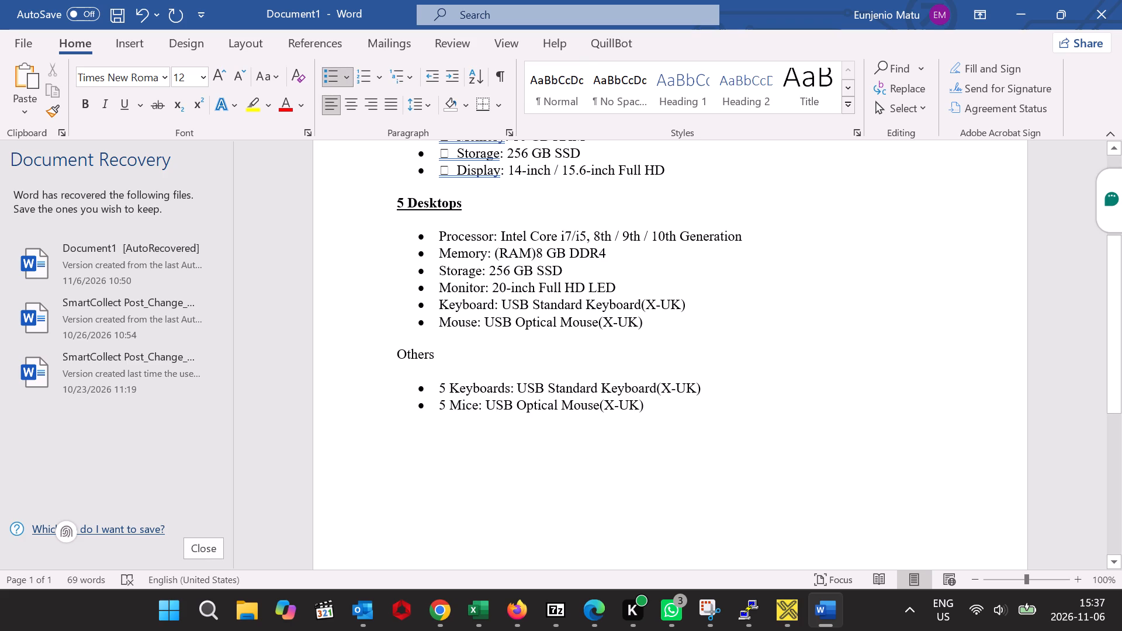
# Add a third bullet under Others reading "1 Power cable (Flowe)".
pyautogui.click(667, 405)
pyautogui.press('Return')
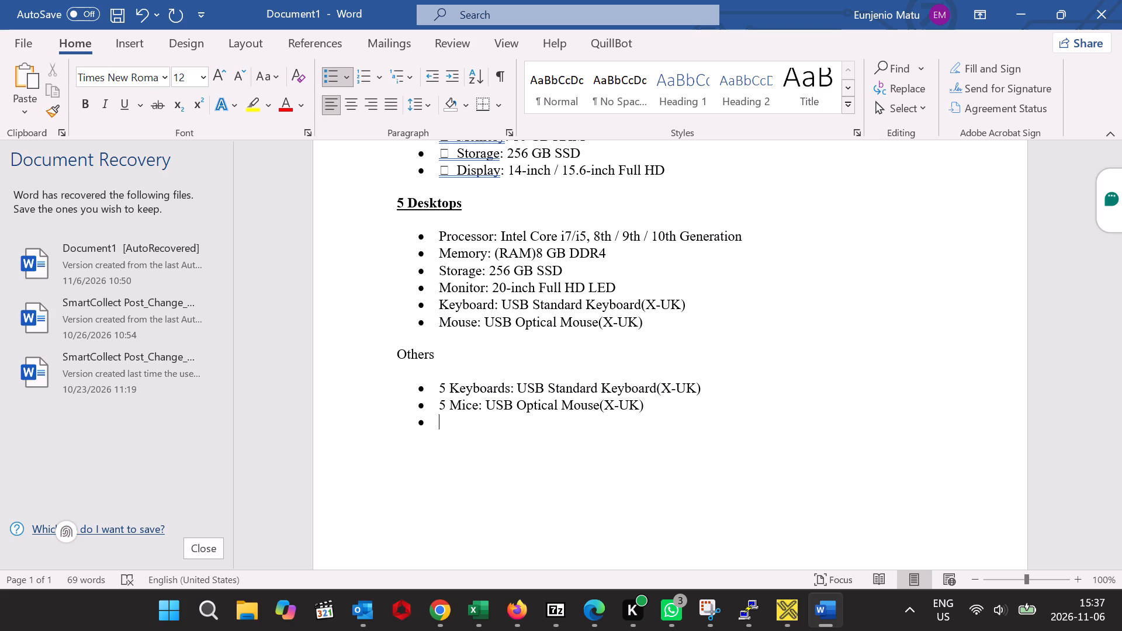
pyautogui.press('1')
pyautogui.press('space')
pyautogui.write('Powe')
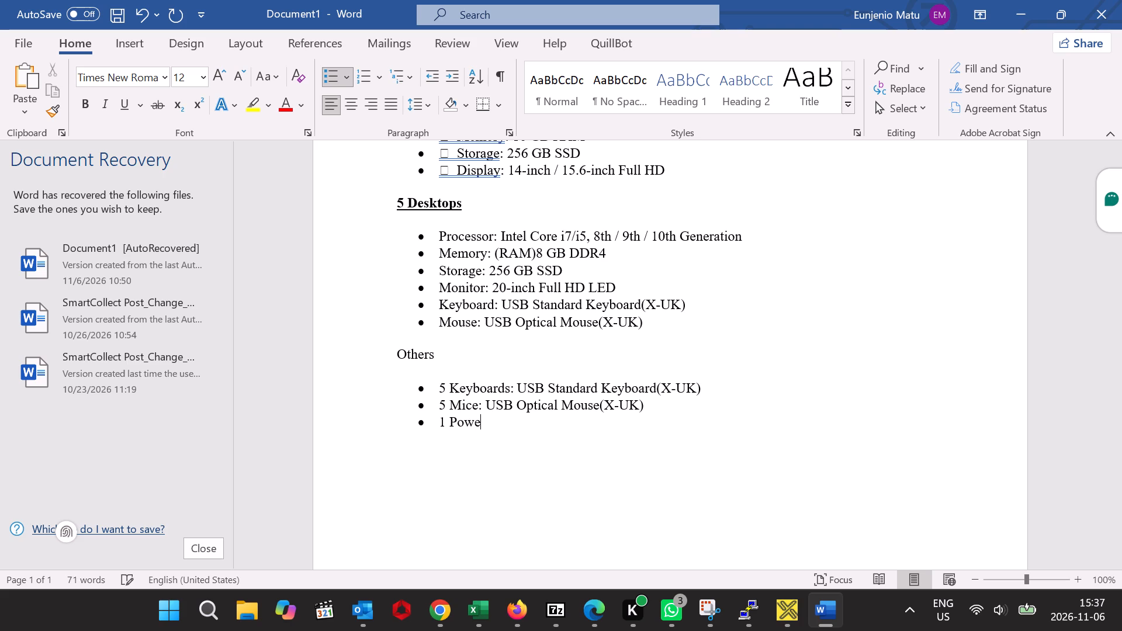
pyautogui.write('r')
pyautogui.press('space')
pyautogui.write('ca')
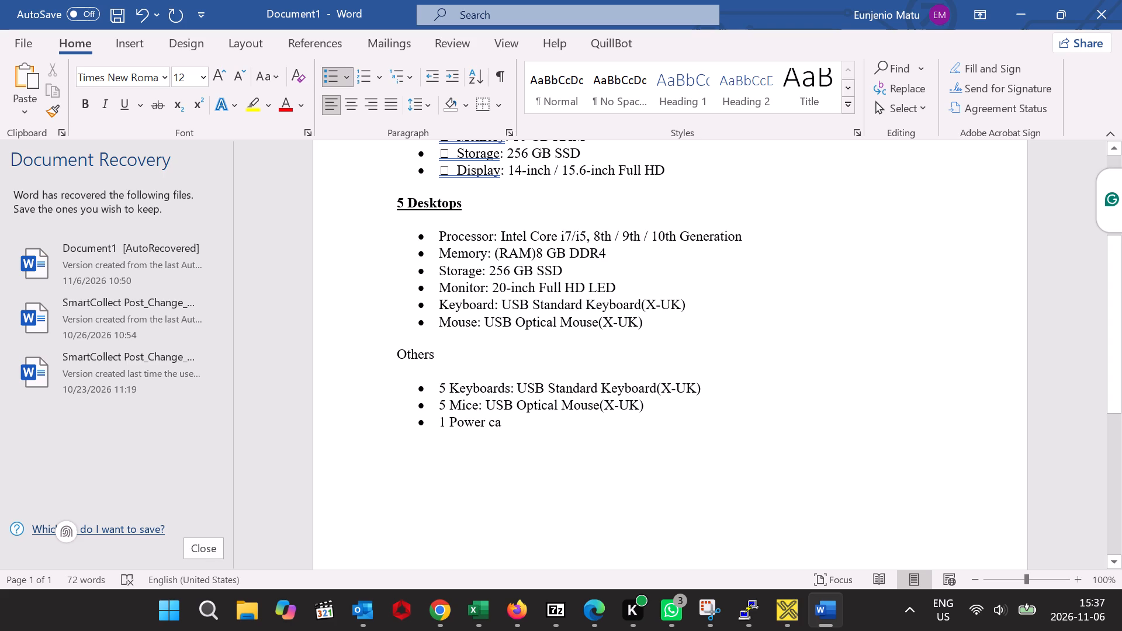
pyautogui.write('ble')
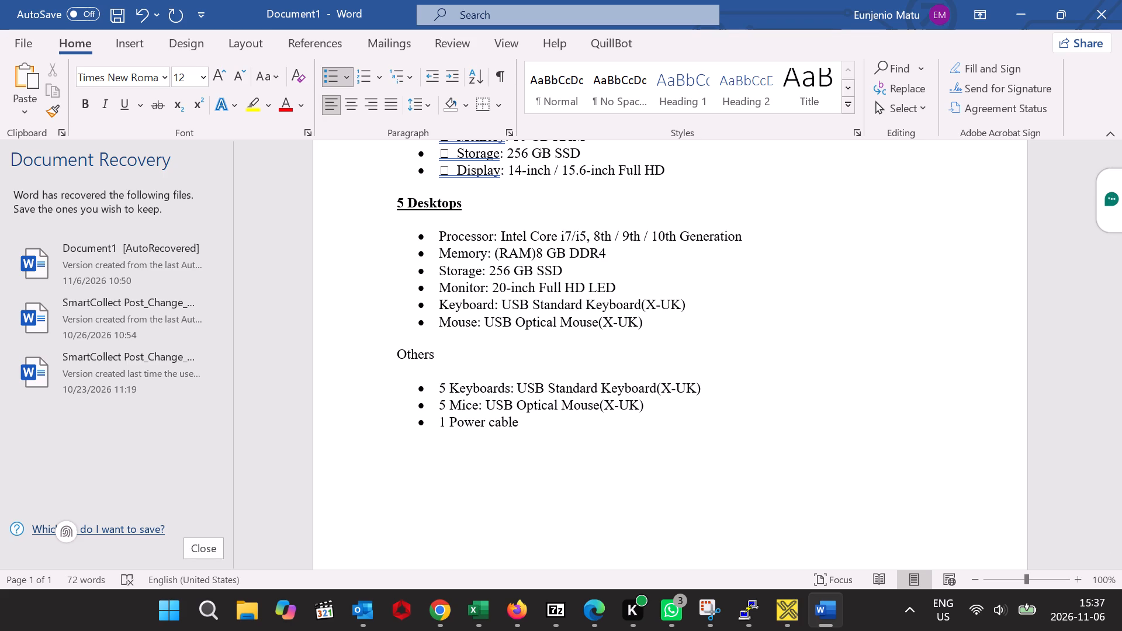
pyautogui.press('space')
pyautogui.write('(0')
pyautogui.press('BackSpace')
pyautogui.hotkey('shift', ')')
pyautogui.press('Left')
pyautogui.hotkey('shift', 'f')
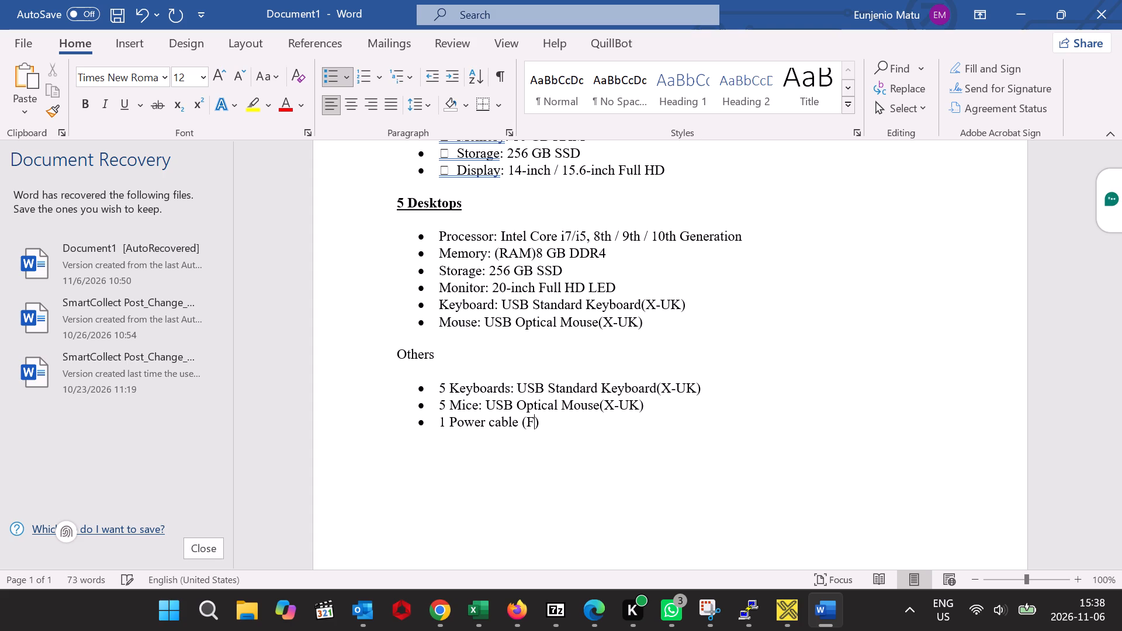
pyautogui.press('o')
pyautogui.press('BackSpace')
pyautogui.write('lowe')
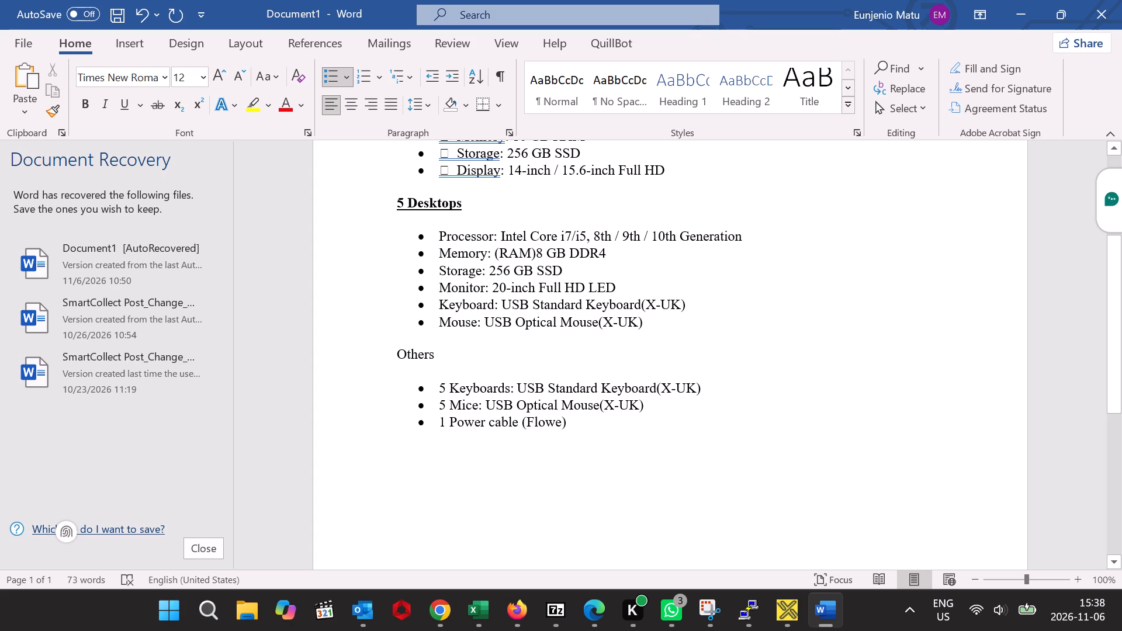
pyautogui.click(617, 445)
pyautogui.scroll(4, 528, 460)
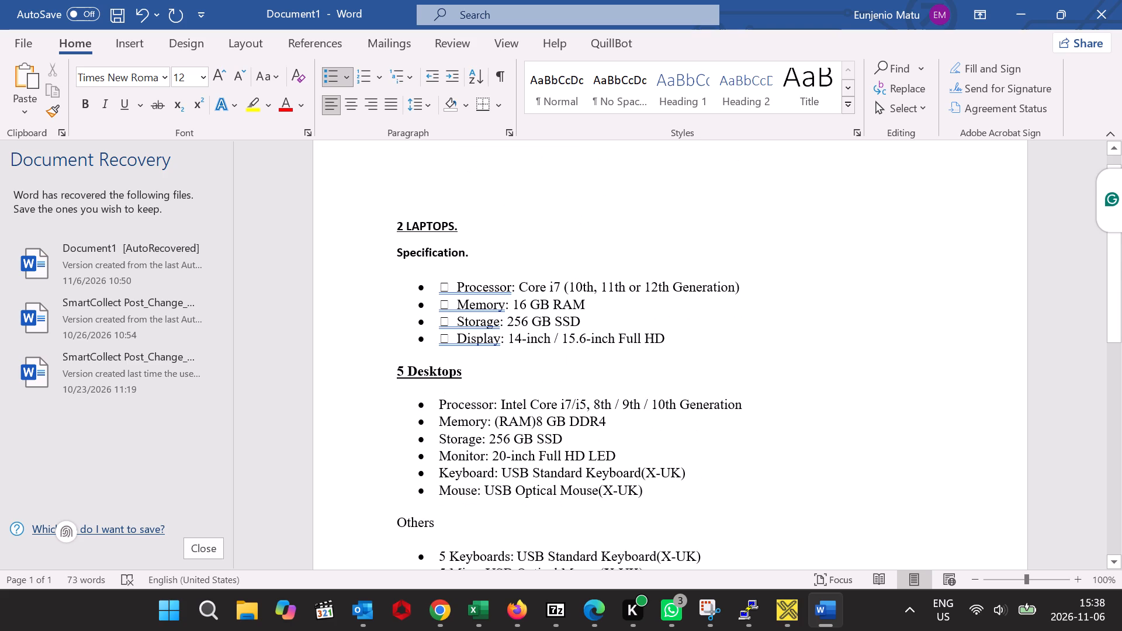
# Remove the stray box symbols and extra spaces before Processor, Memory, Storage and Display in the laptop bullets.
pyautogui.click(459, 293)
pyautogui.press('BackSpace')
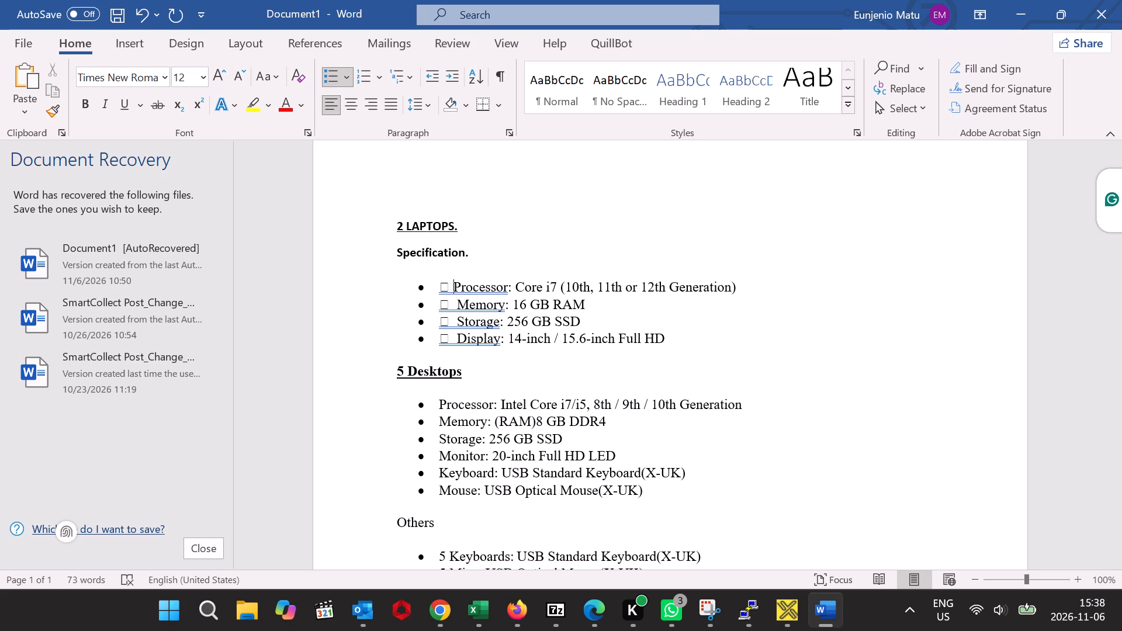
pyautogui.press('BackSpace')
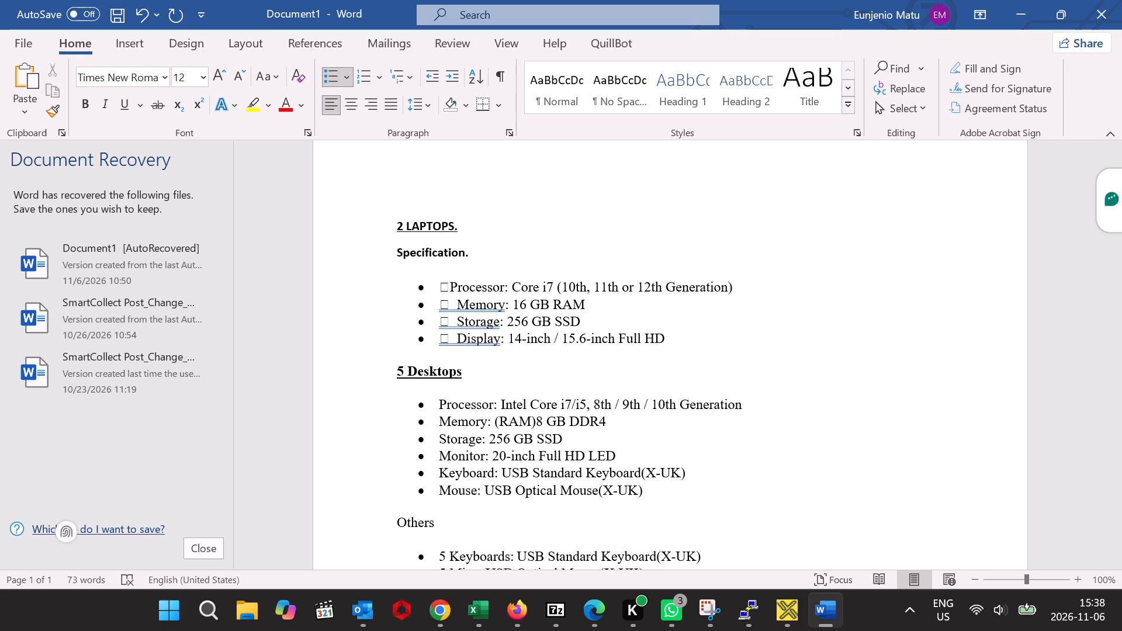
pyautogui.press('BackSpace')
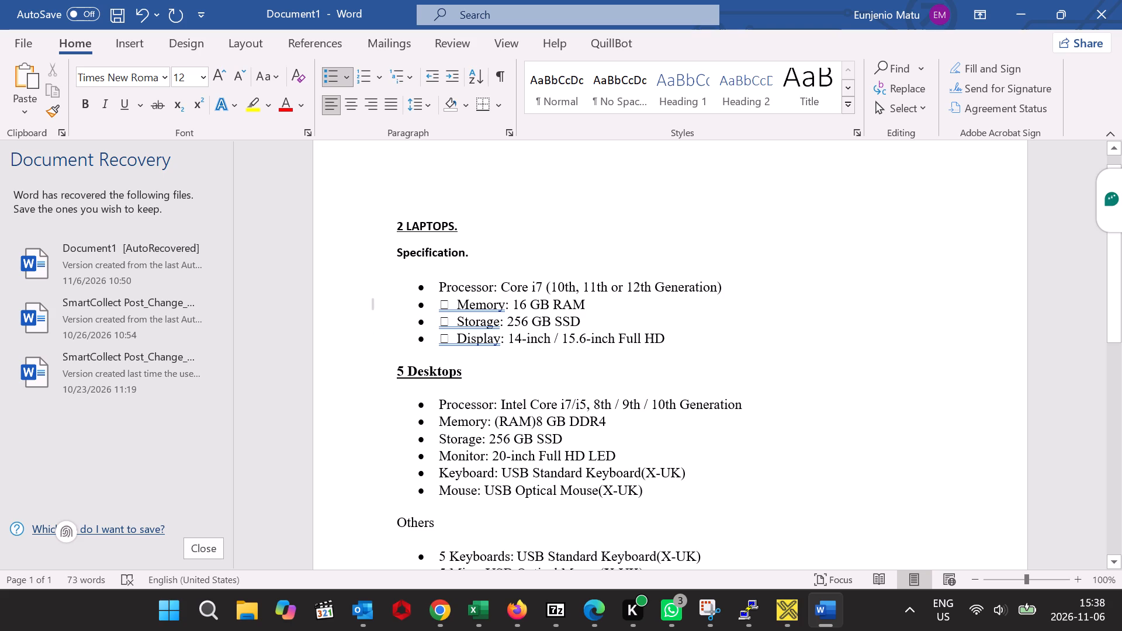
pyautogui.click(455, 303)
pyautogui.press('BackSpace')
pyautogui.press('BackSpace')
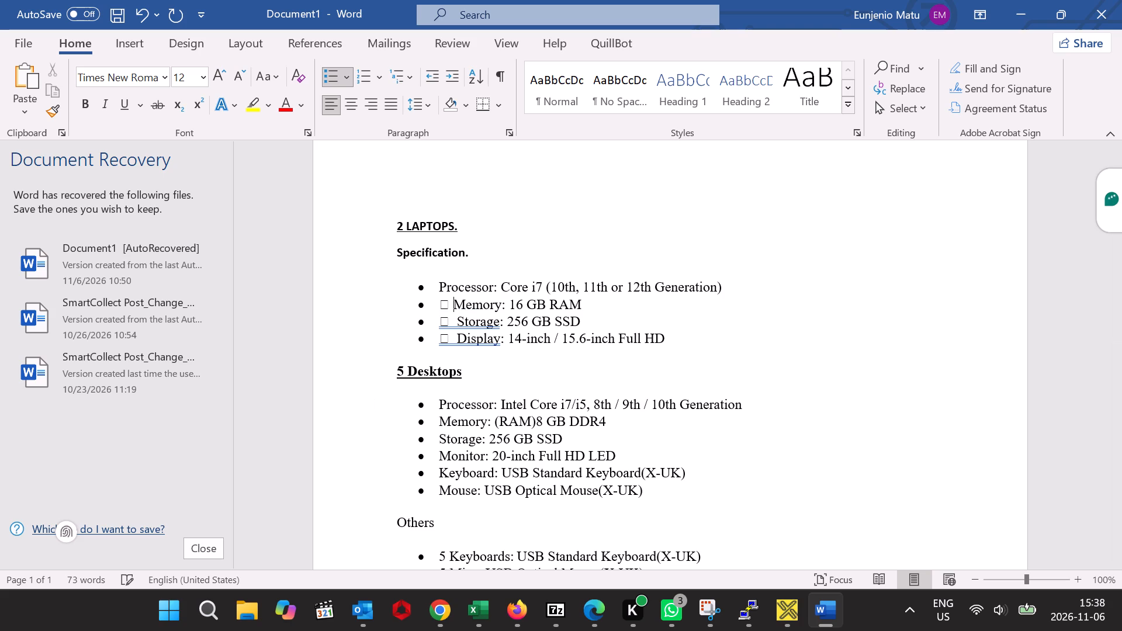
pyautogui.press('BackSpace')
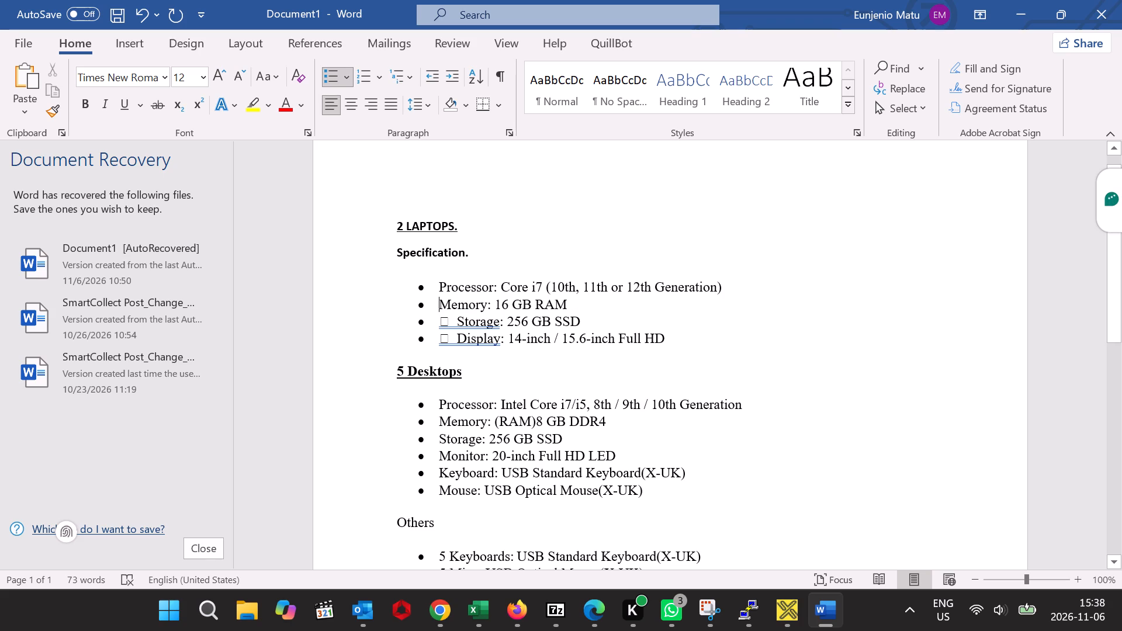
pyautogui.click(458, 322)
pyautogui.press('BackSpace')
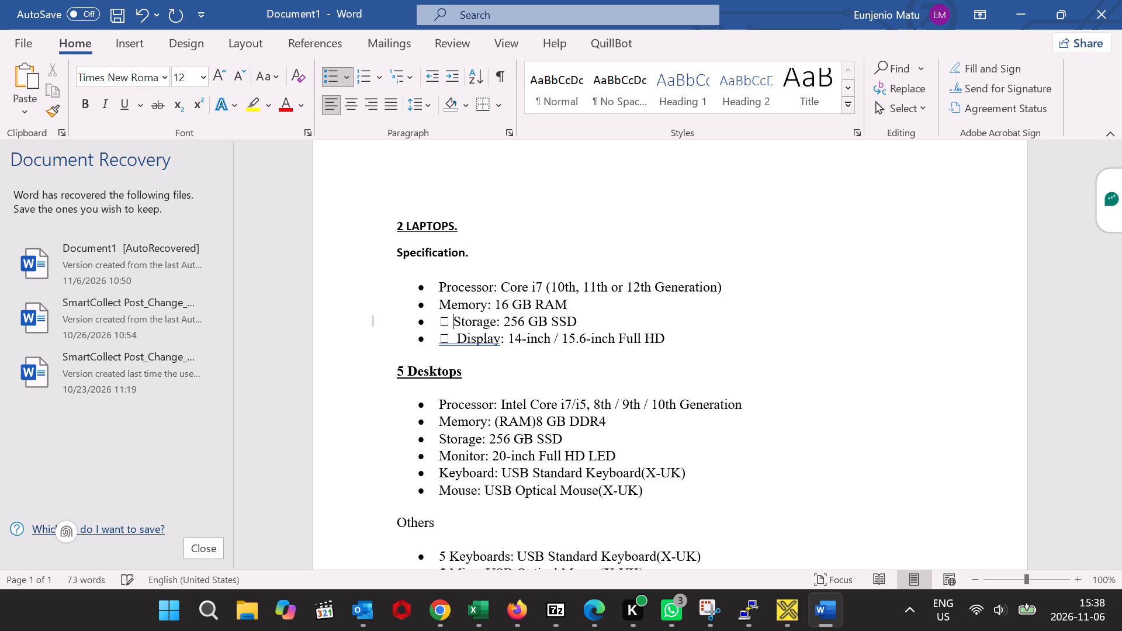
pyautogui.press('BackSpace')
pyautogui.press('BackSpace')
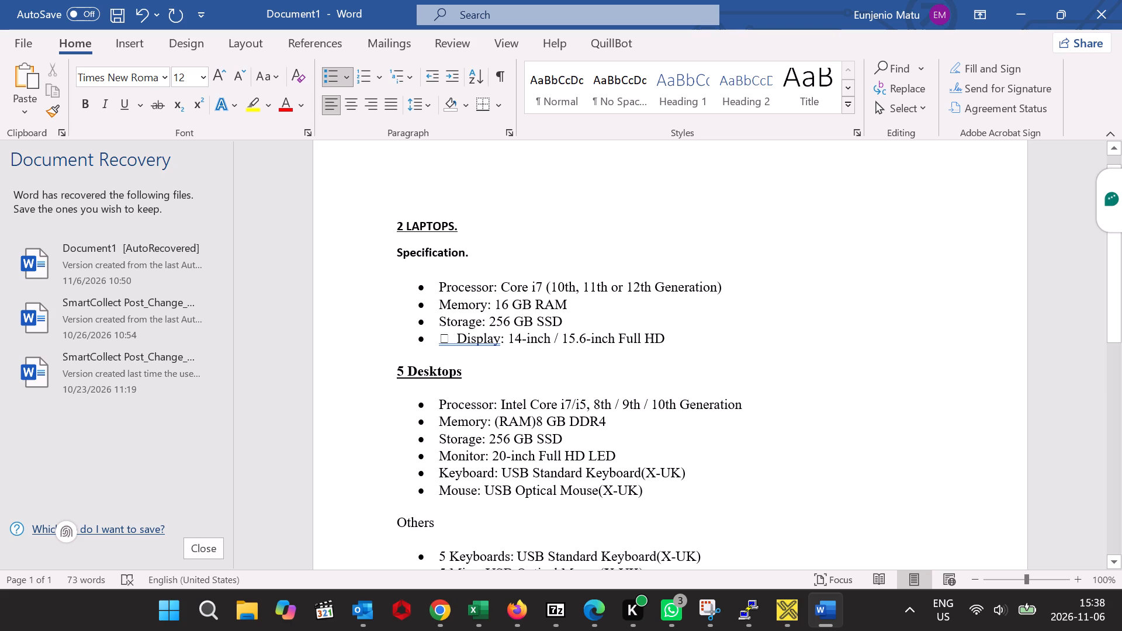
pyautogui.click(456, 338)
pyautogui.press('BackSpace')
pyautogui.press('BackSpace')
pyautogui.press('BackSpace')
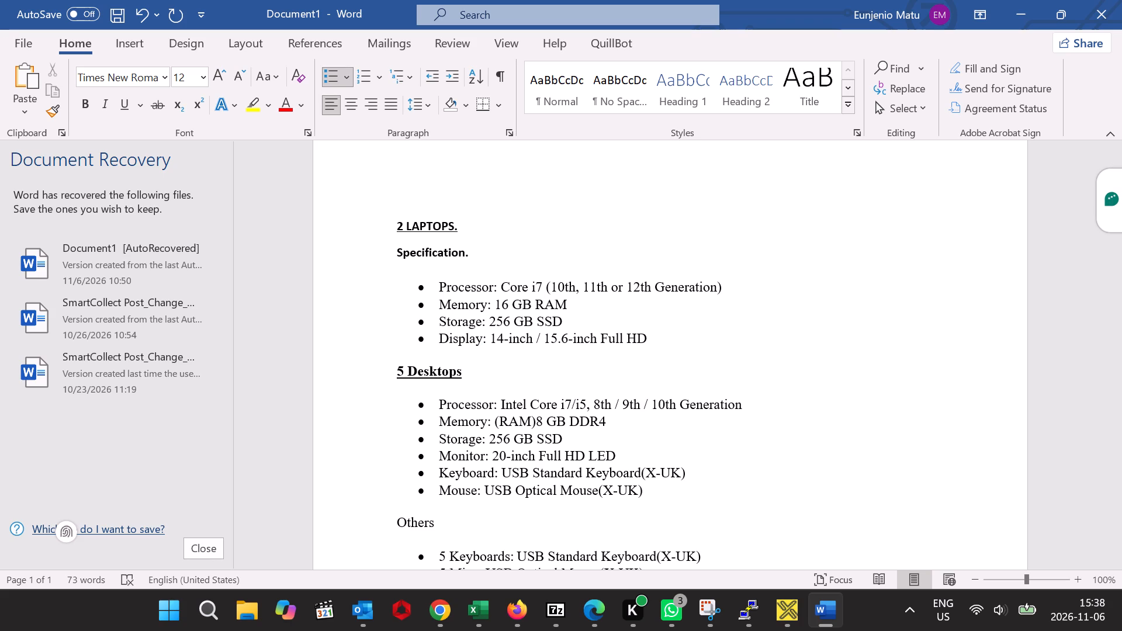
# Make the "Others" heading underlined and bold.
pyautogui.scroll(-1, 463, 460)
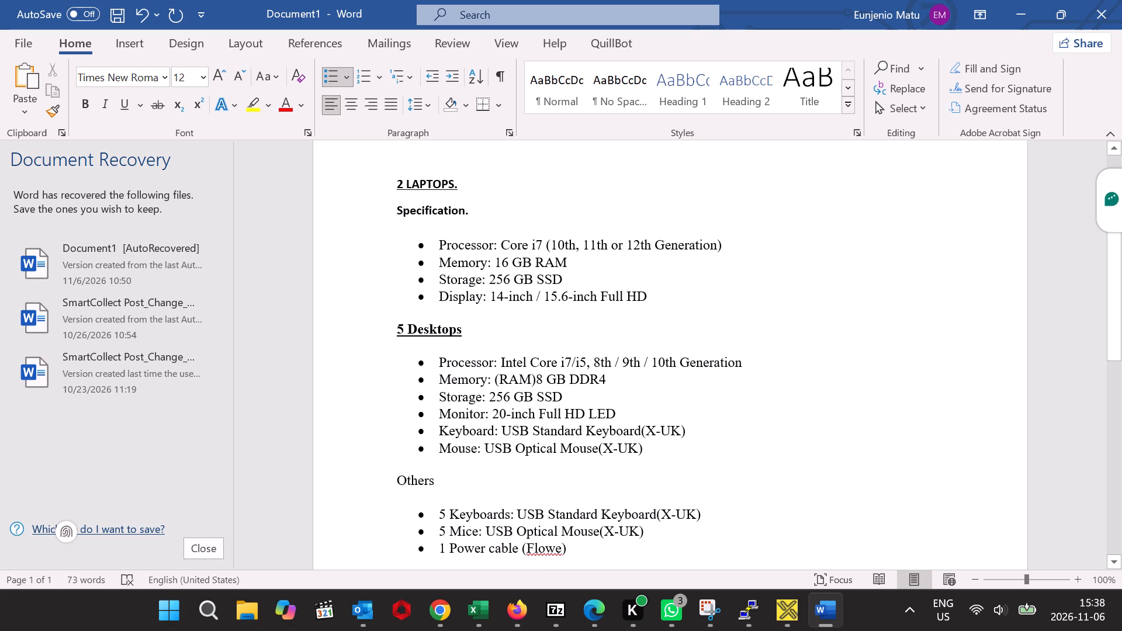
pyautogui.moveTo(445, 484); pyautogui.dragTo(399, 480)
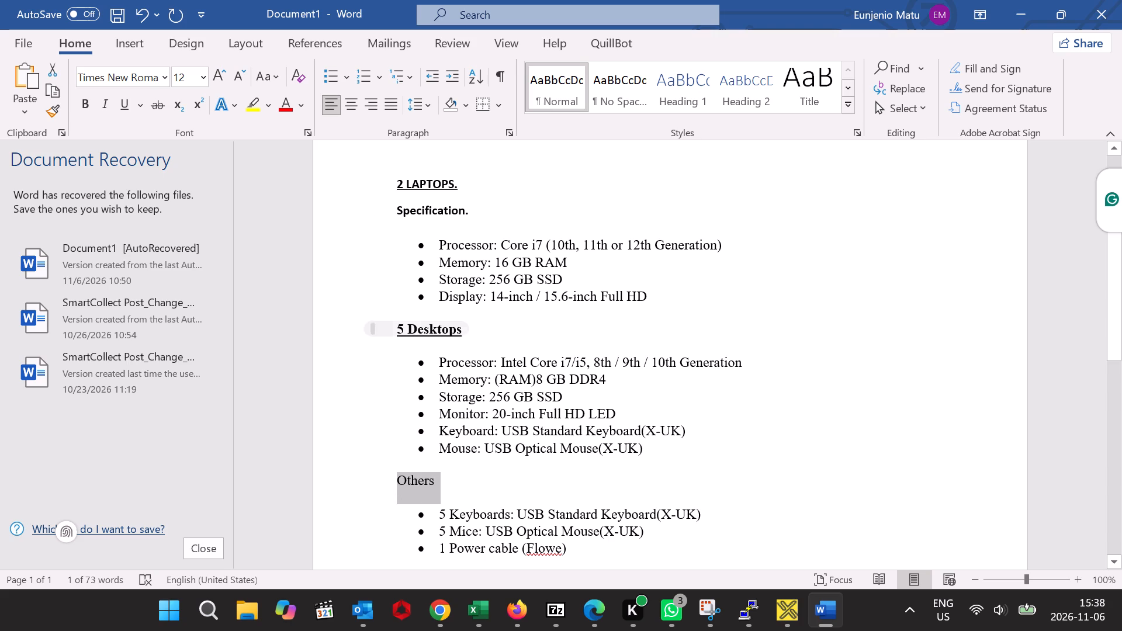
pyautogui.click(125, 105)
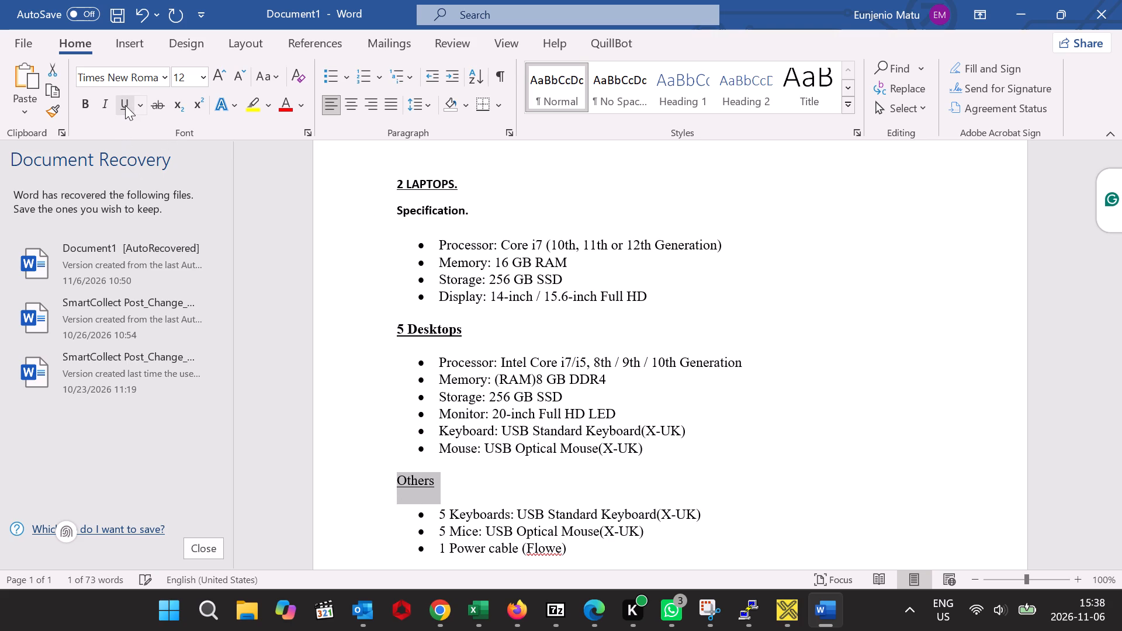
pyautogui.click(88, 109)
# Correct the misspelled "Flowe" in the power cable bullet to "Flower".
pyautogui.scroll(-3, 595, 427)
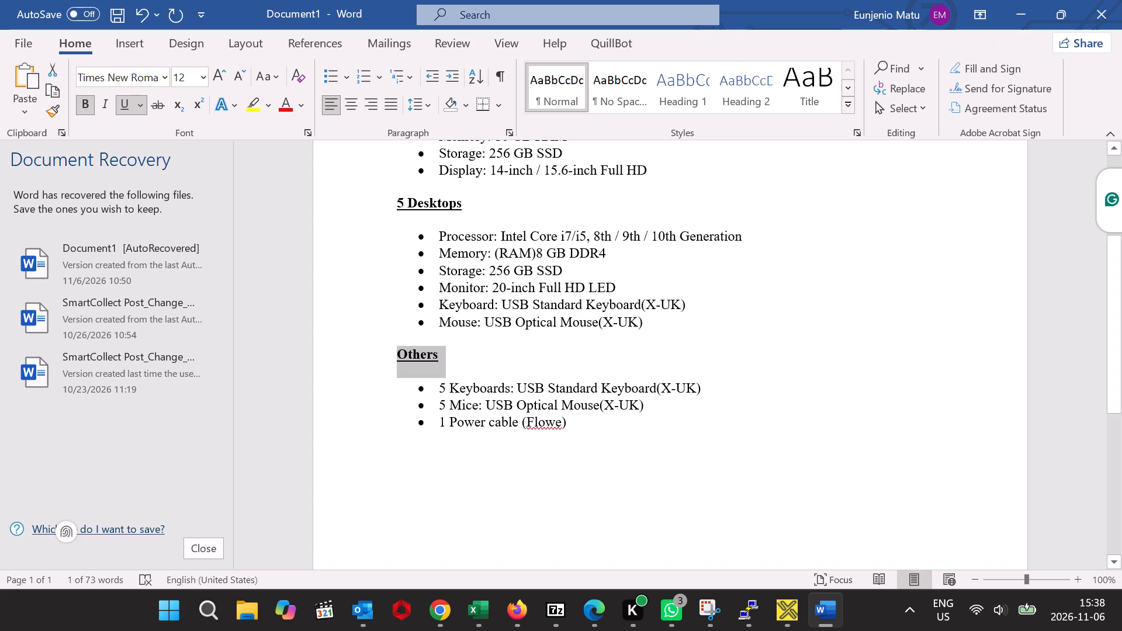
pyautogui.rightClick(542, 426)
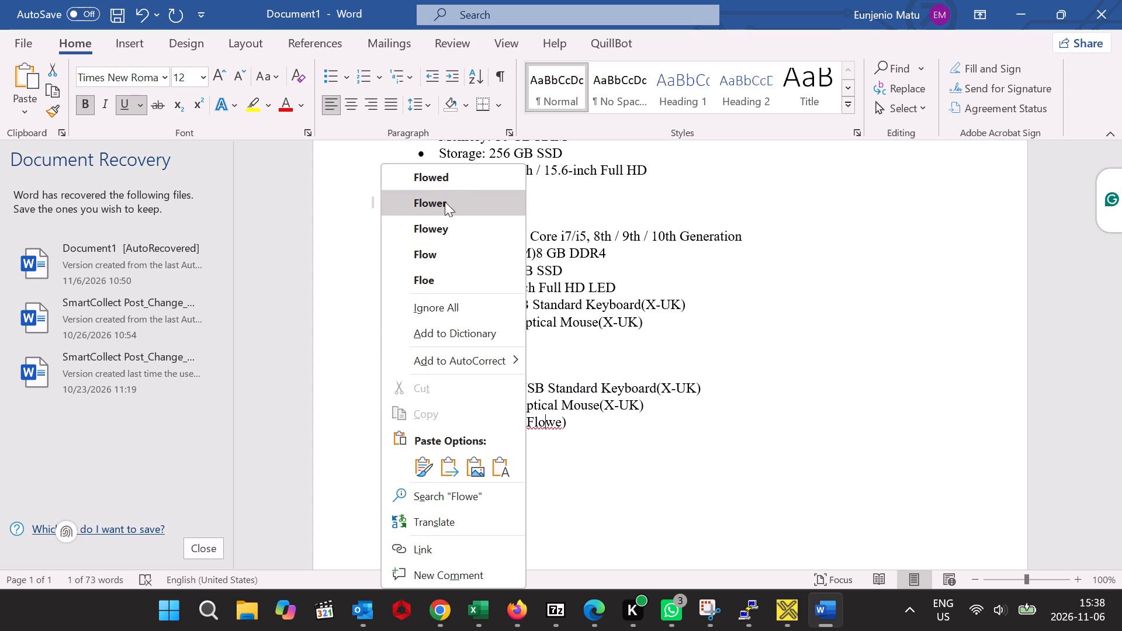
pyautogui.click(445, 204)
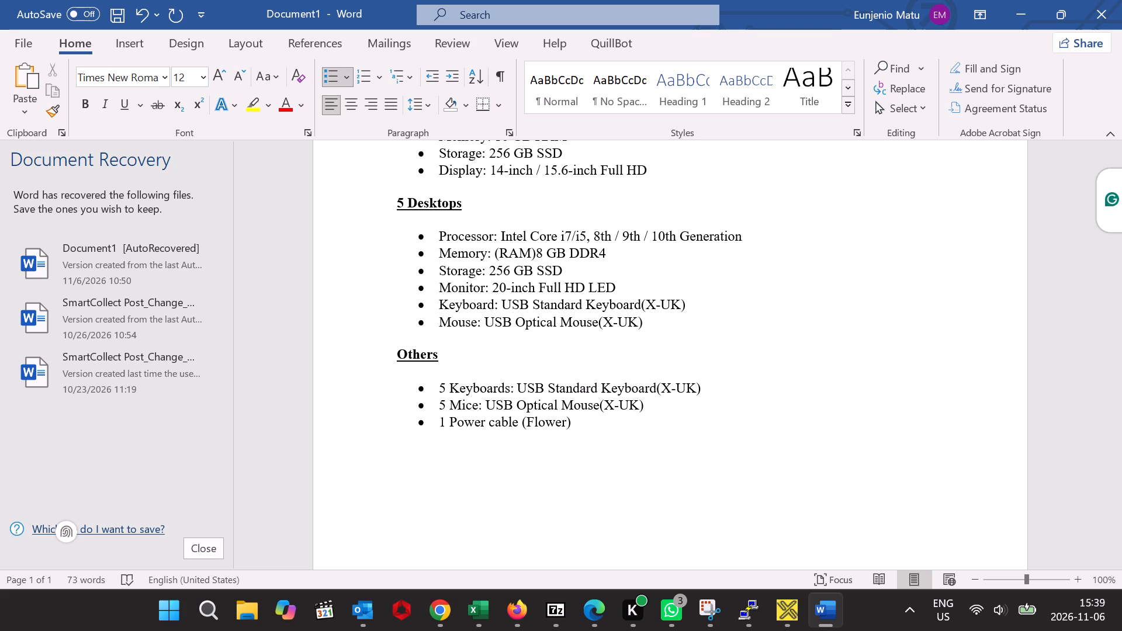
# Insert a new bullet reading "5 Headsets:" between the mice and power cable entries under Others.
pyautogui.click(661, 405)
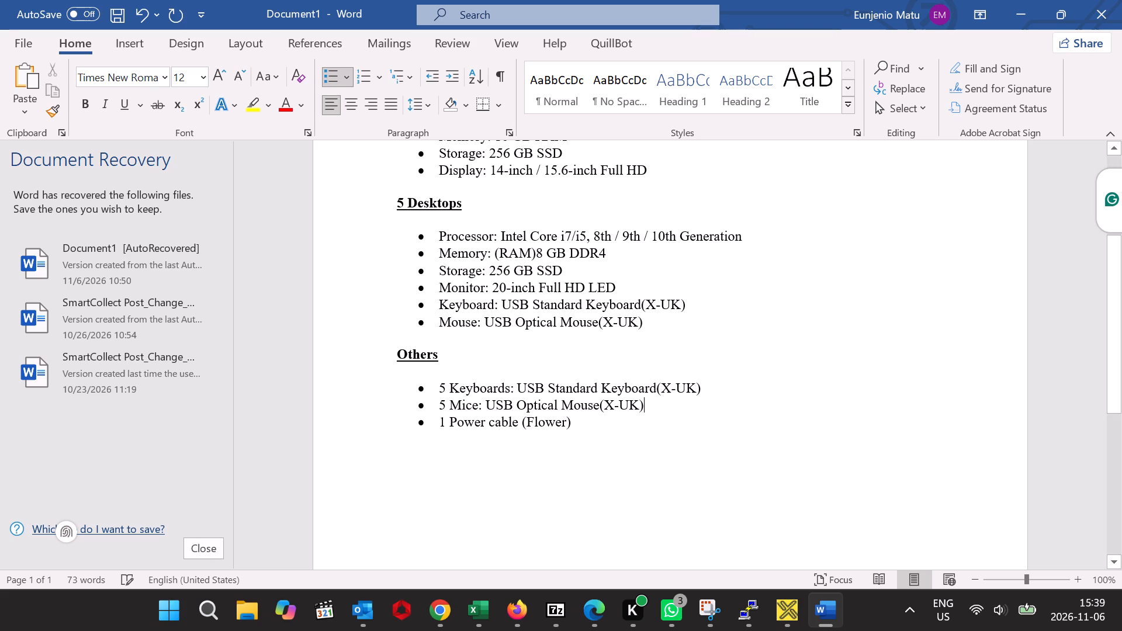
pyautogui.press('Return')
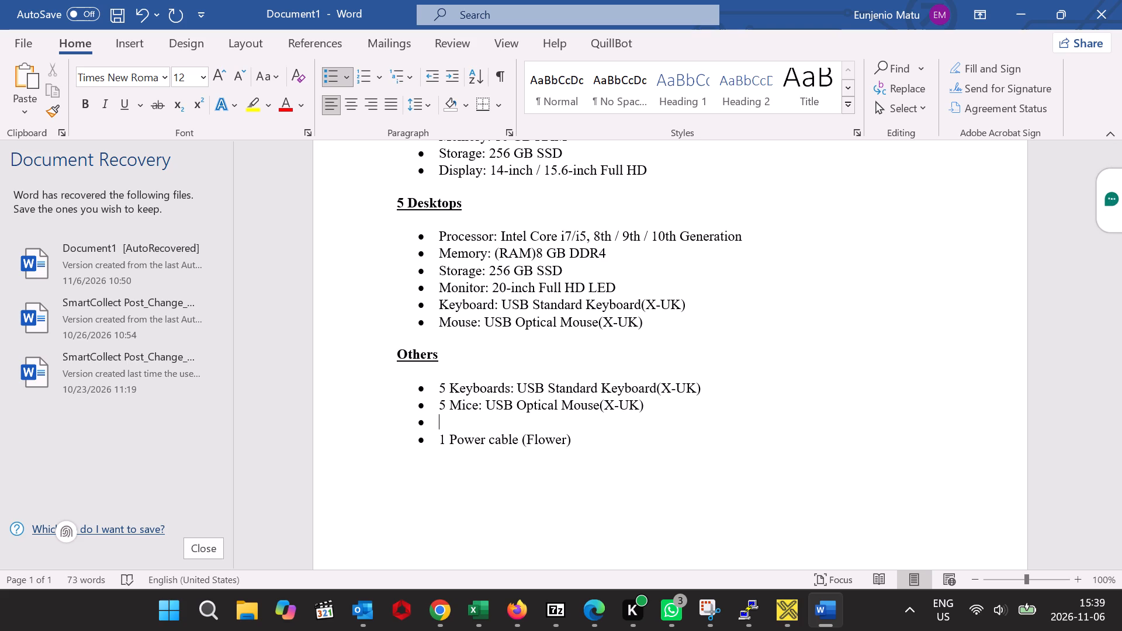
pyautogui.press('5')
pyautogui.press('space')
pyautogui.hotkey('shift', 'h')
pyautogui.write('ead')
pyautogui.write('se')
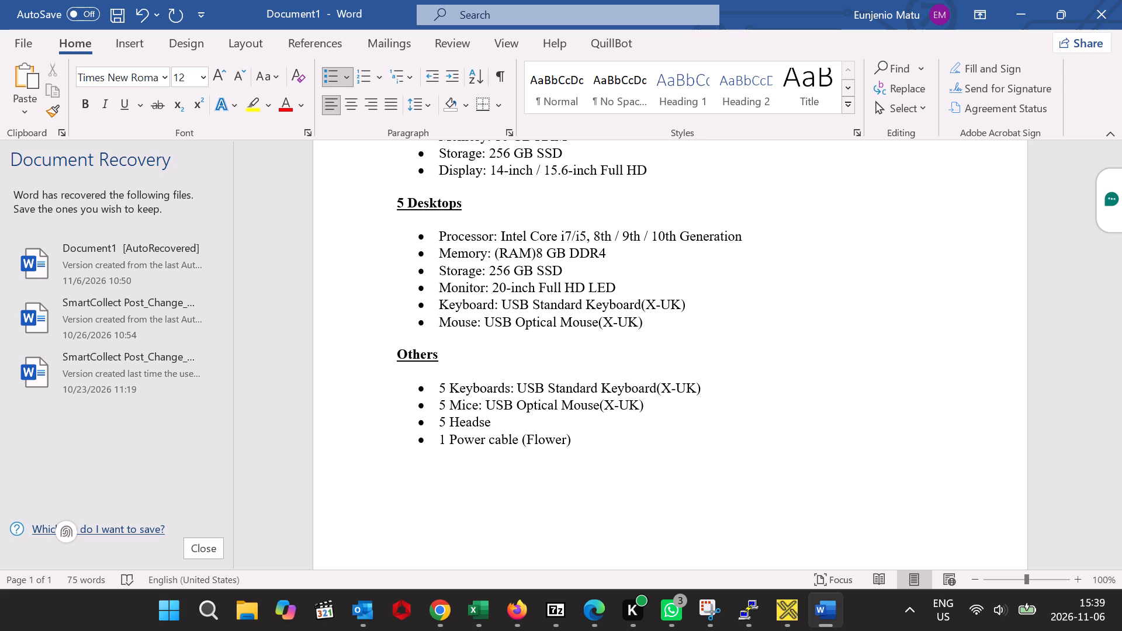
pyautogui.write('ts')
pyautogui.write(':')
pyautogui.press('space')
# Complete the headsets bullet with the model "Logitech H 340", using a capital H and a space before the number.
pyautogui.hotkey('shift', 'l')
pyautogui.press('o')
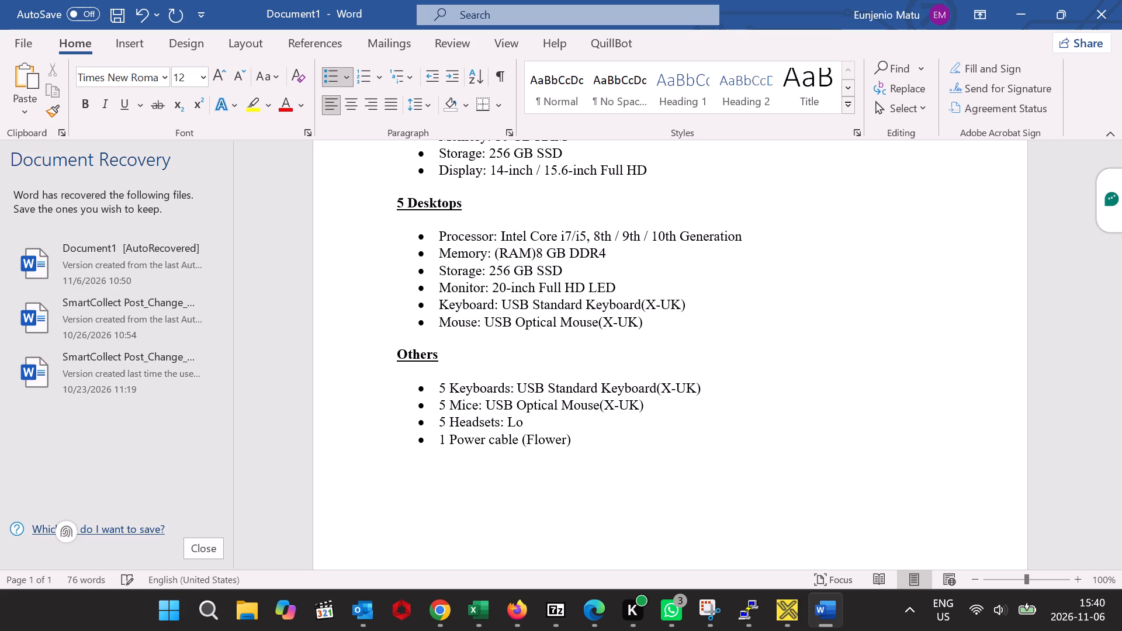
pyautogui.write('gi')
pyautogui.write('tech')
pyautogui.press('space')
pyautogui.press('h')
pyautogui.write('340')
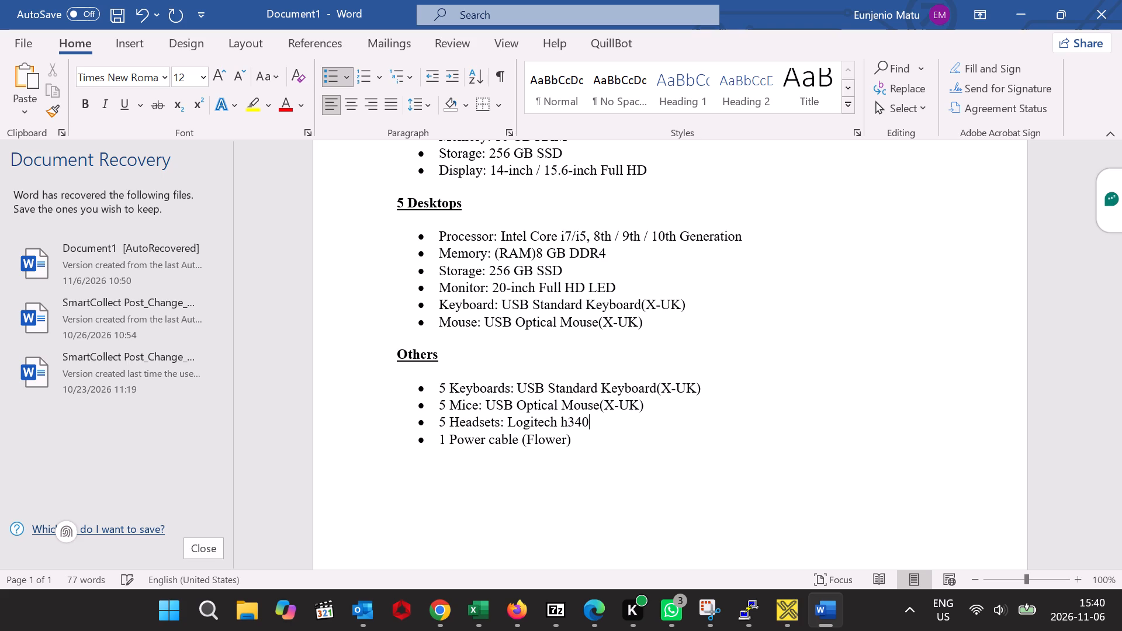
pyautogui.click(565, 422)
pyautogui.press('BackSpace')
pyautogui.write('H')
pyautogui.press('space')
# Copy "Logitech H 340" from the headsets bullet and search Google for it in Chrome, replacing the leftover "Spe" query.
pyautogui.moveTo(604, 427); pyautogui.dragTo(554, 421)
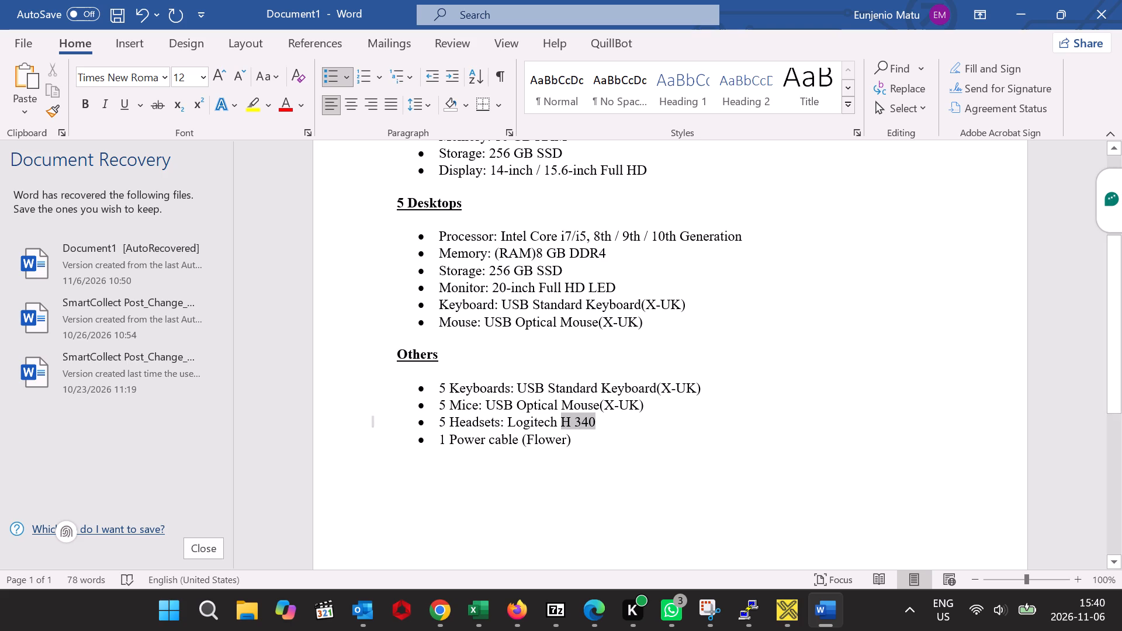
pyautogui.moveTo(554, 421); pyautogui.dragTo(515, 421)
pyautogui.rightClick(520, 419)
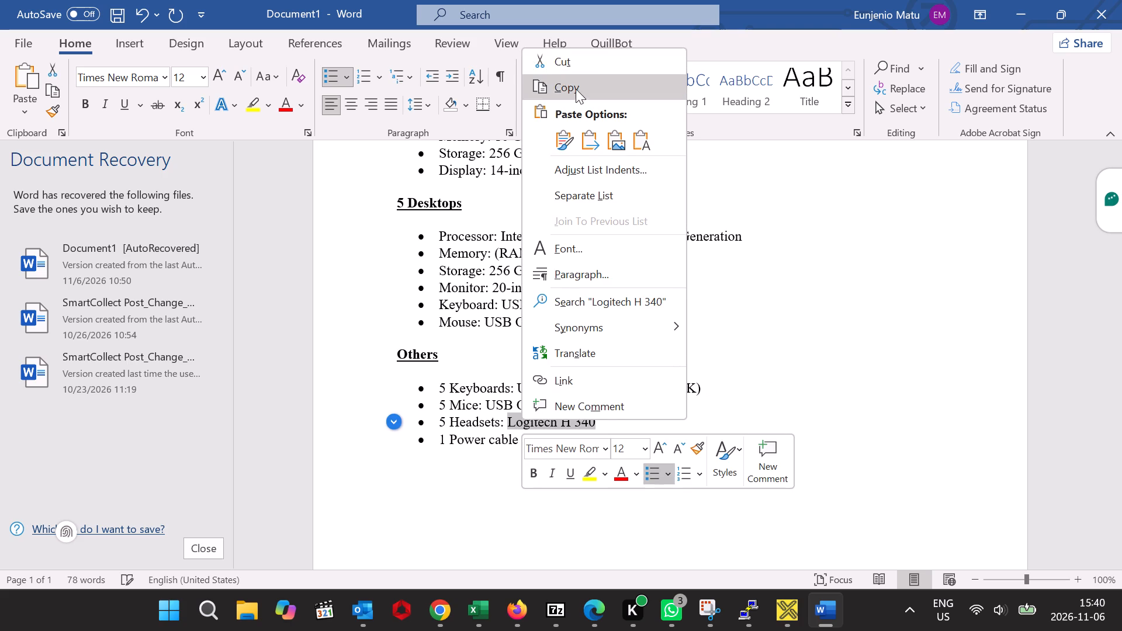
pyautogui.click(576, 89)
pyautogui.click(515, 605)
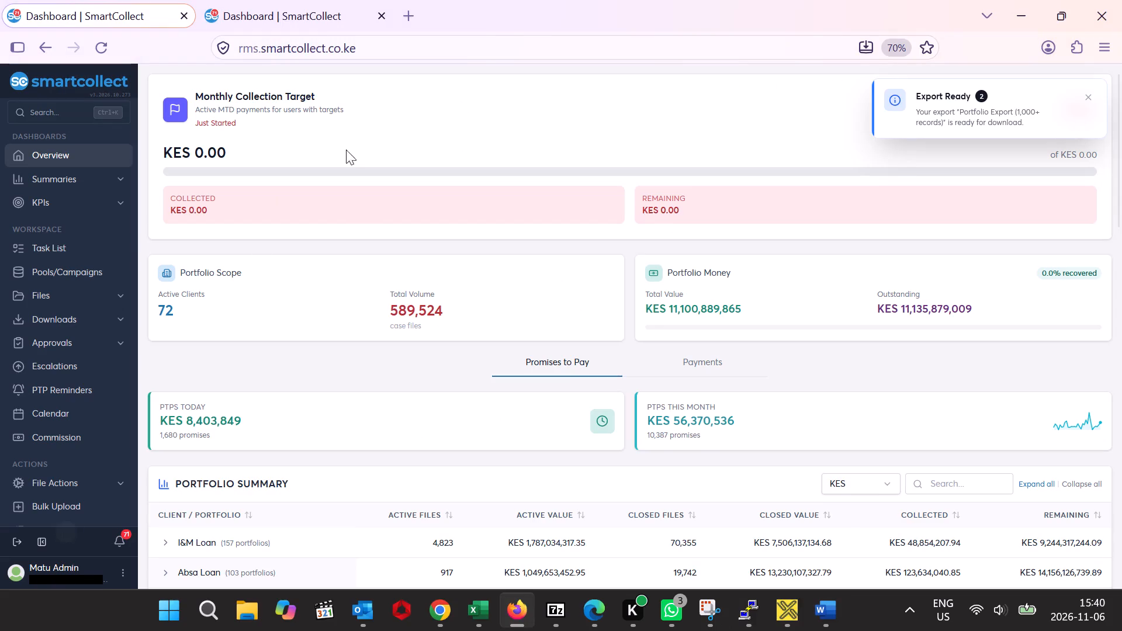
pyautogui.click(441, 606)
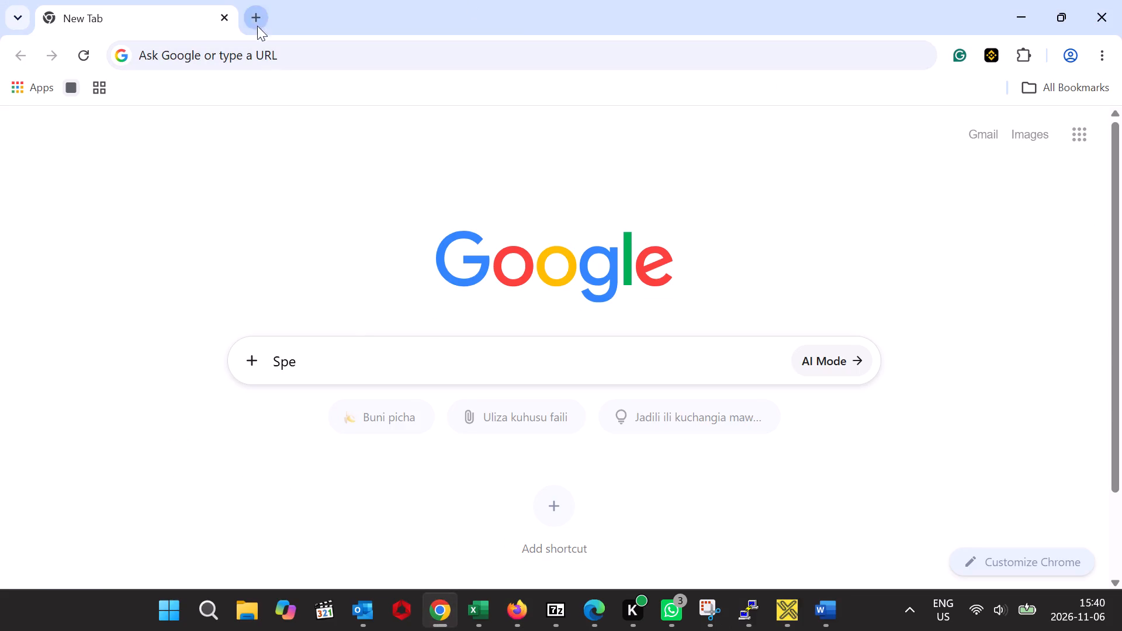
pyautogui.moveTo(341, 369); pyautogui.dragTo(255, 360)
pyautogui.rightClick(269, 359)
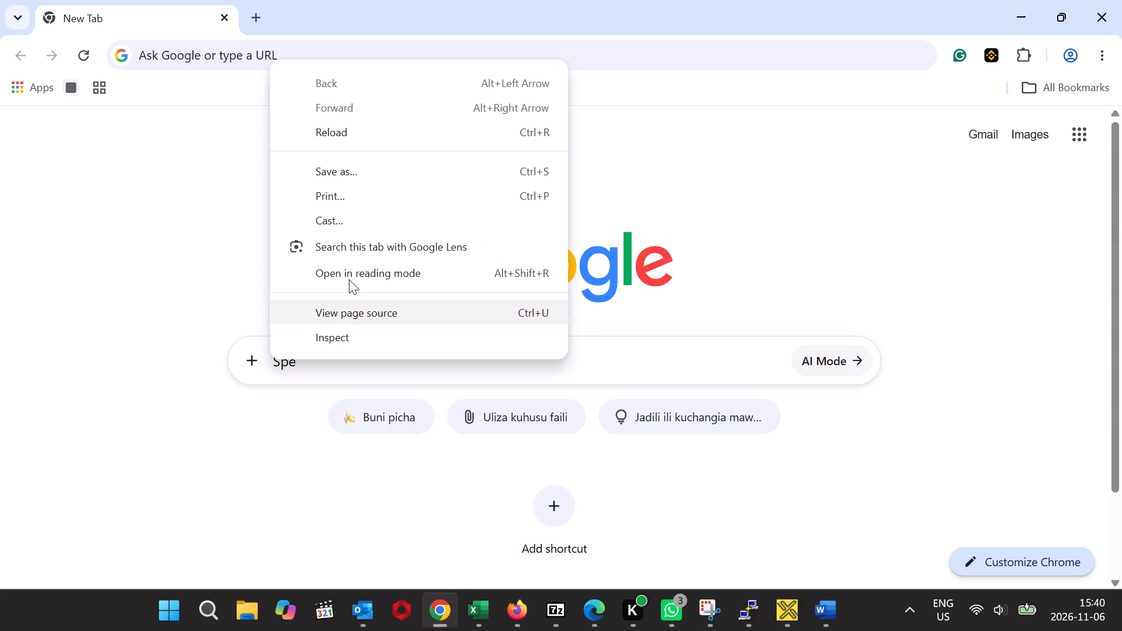
pyautogui.click(330, 362)
pyautogui.moveTo(330, 362); pyautogui.dragTo(269, 359)
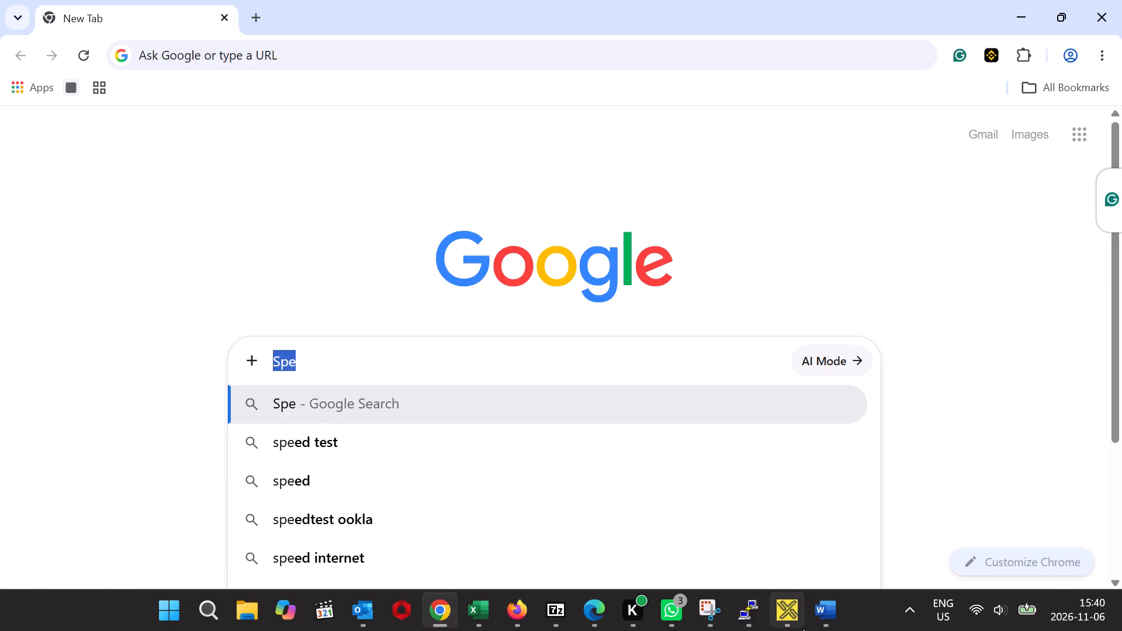
pyautogui.hotkey('ctrl', 'v')
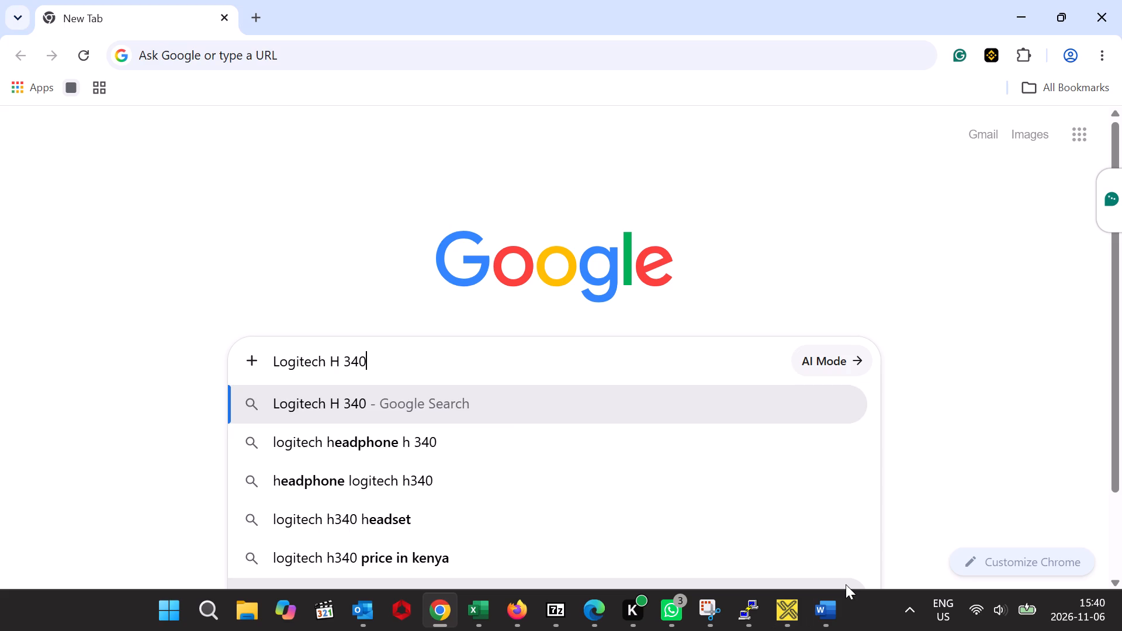
pyautogui.press('Return')
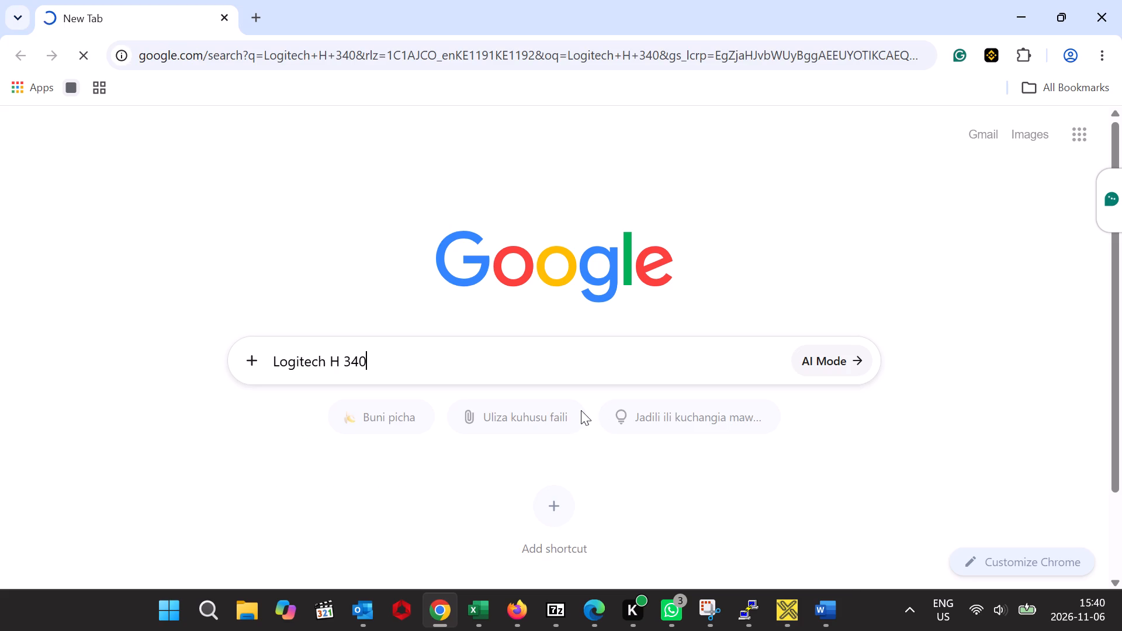
pyautogui.click(584, 367)
pyautogui.press('Return')
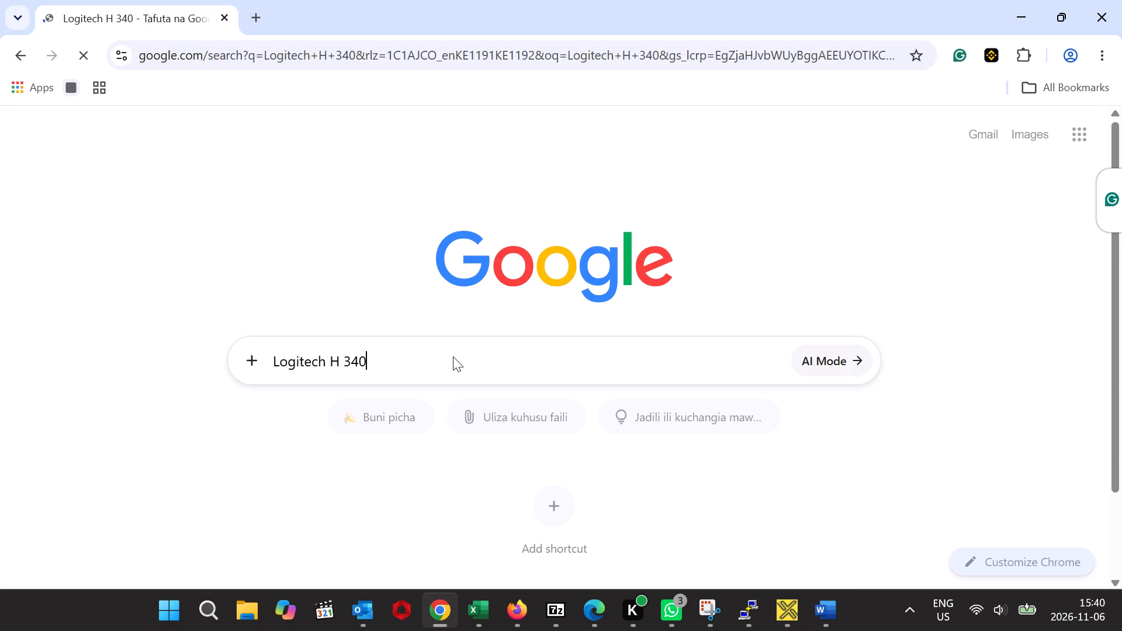
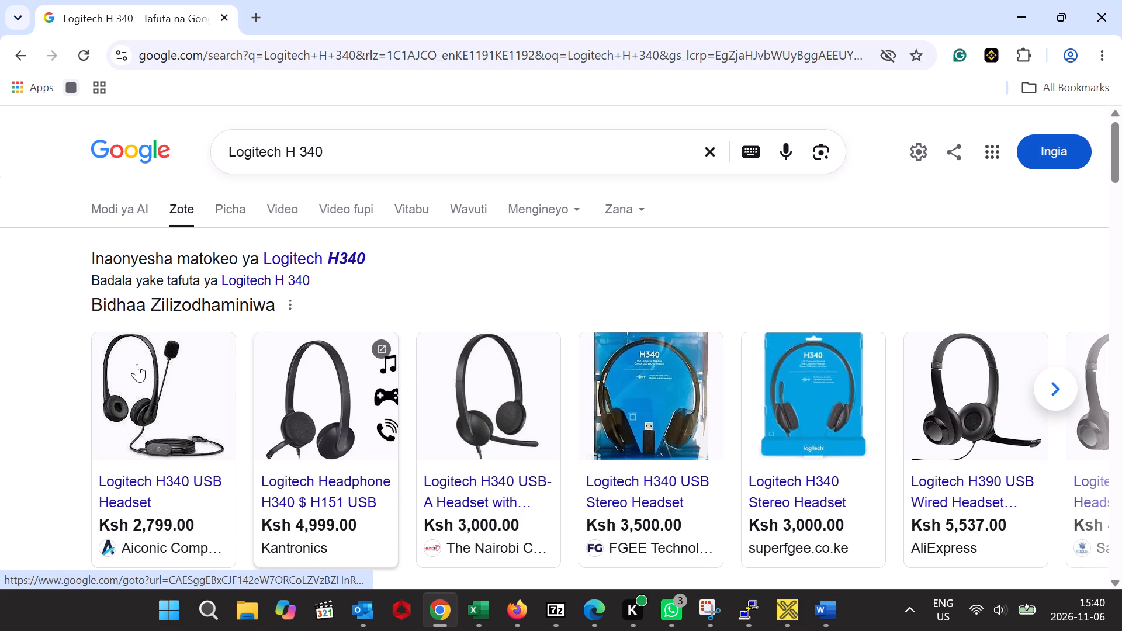
# Look through the Google results for the Logitech H 340 headset to check the model name.
pyautogui.scroll(-1, 212, 479)
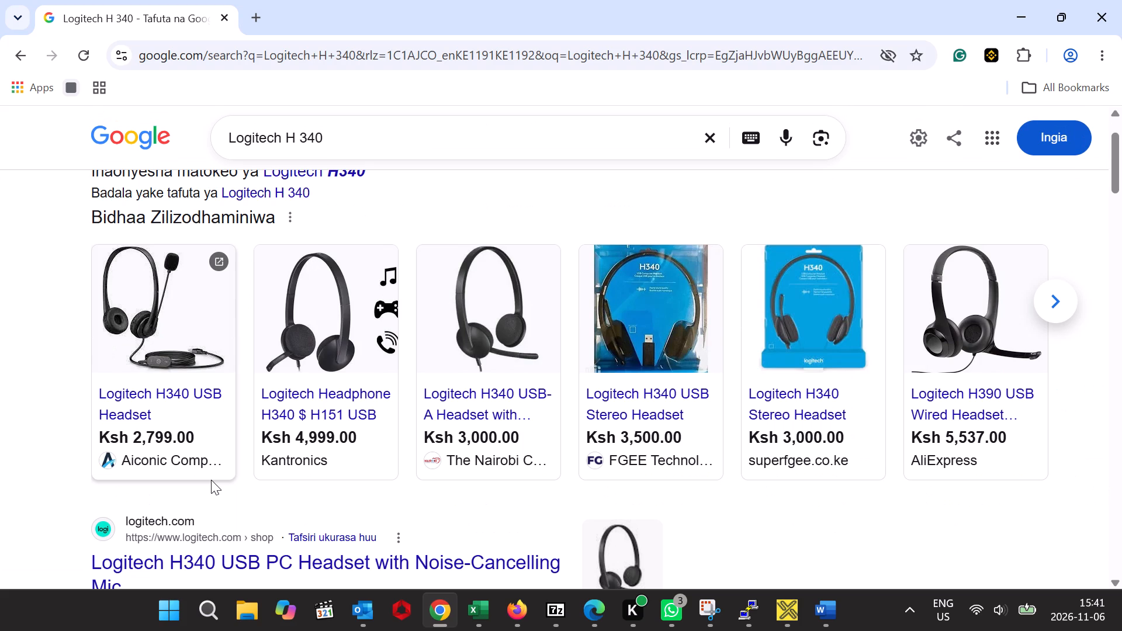
pyautogui.scroll(-2, 209, 483)
pyautogui.scroll(7, 209, 483)
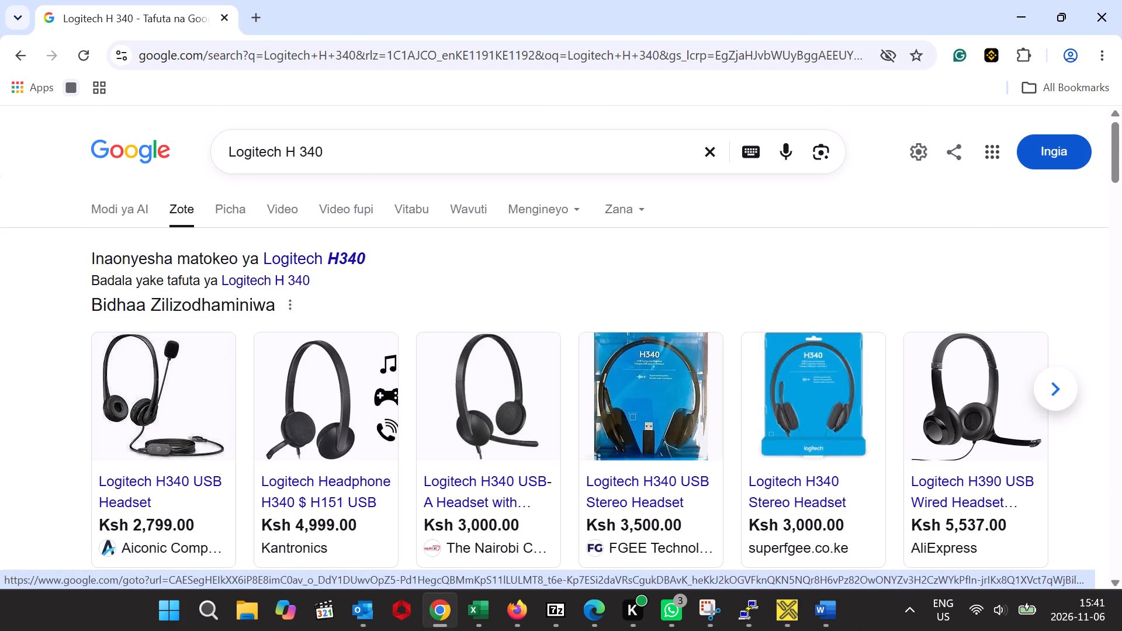
# Switch back to the Word document and review the headsets bullet under Others.
pyautogui.click(823, 603)
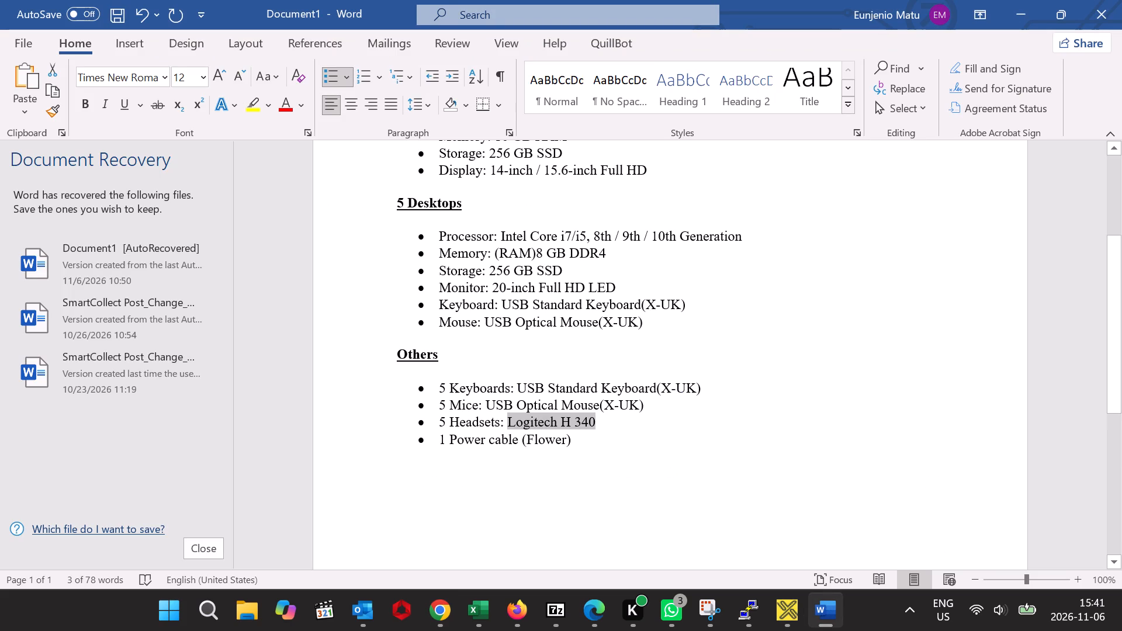
pyautogui.click(505, 422)
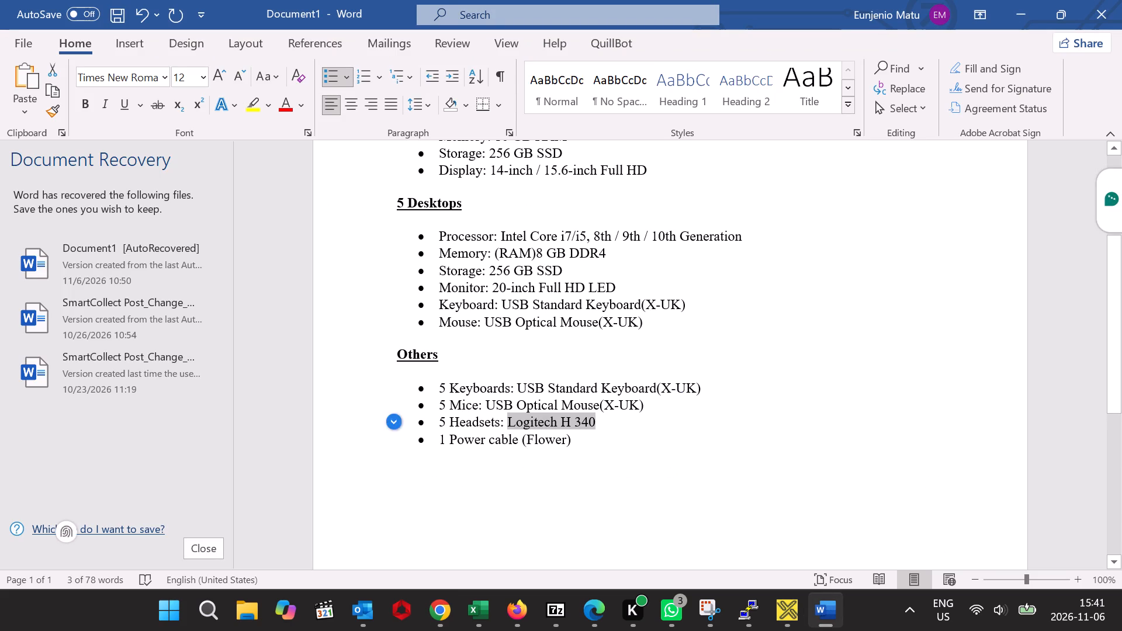
pyautogui.click(561, 424)
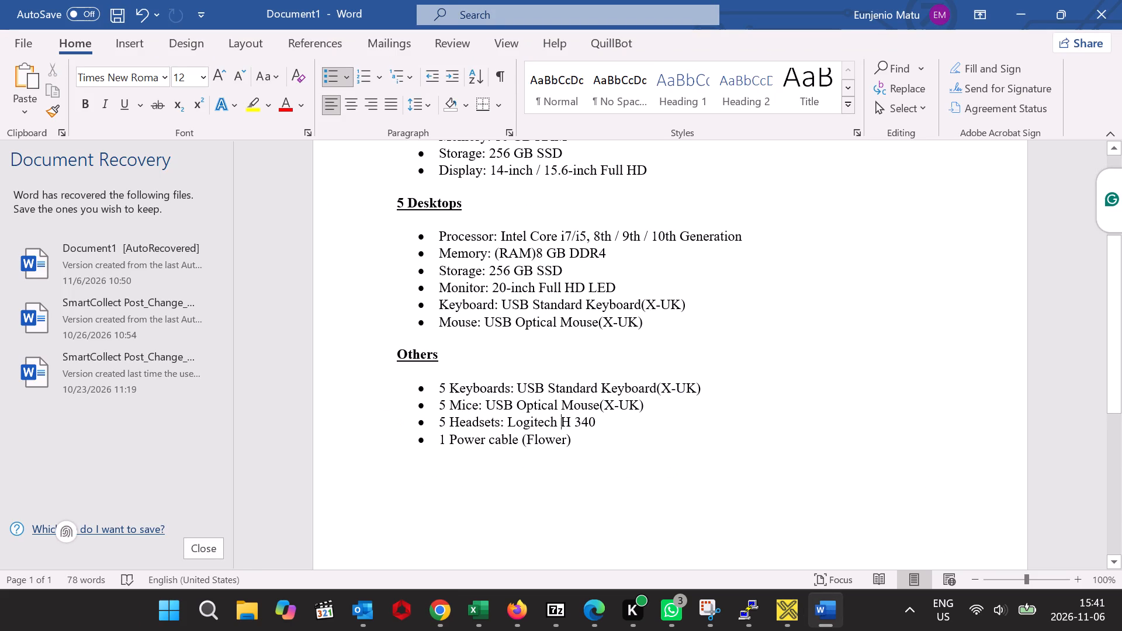
pyautogui.click(598, 421)
pyautogui.click(701, 471)
# Place the text cursor at the start of the "2 LAPTOPS." heading at the beginning of the document.
pyautogui.scroll(6, 464, 395)
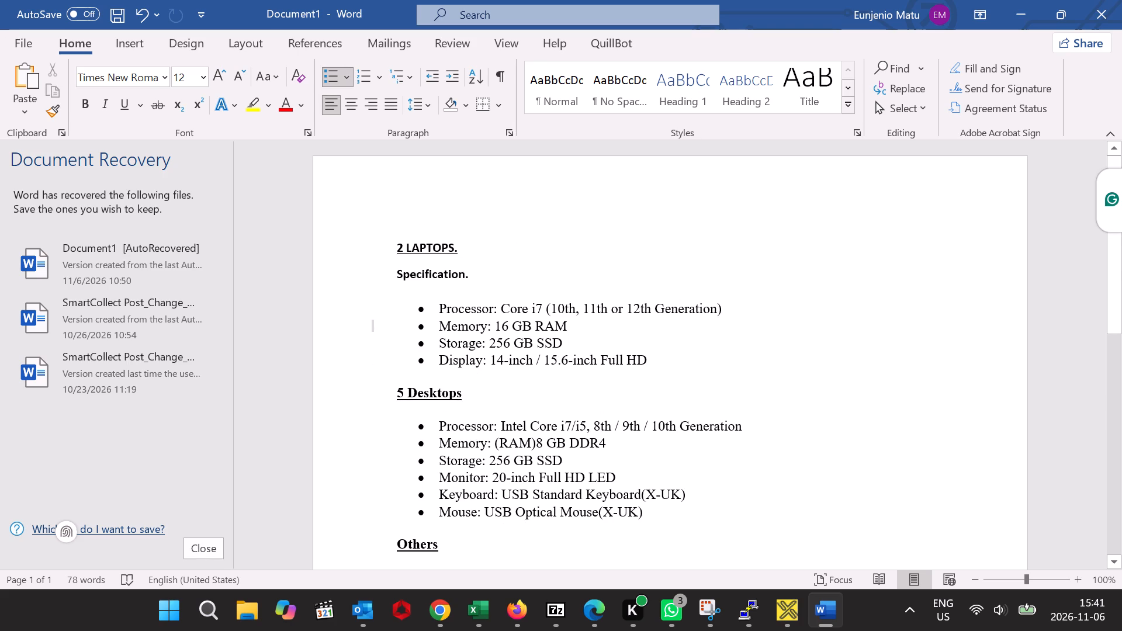
pyautogui.click(390, 242)
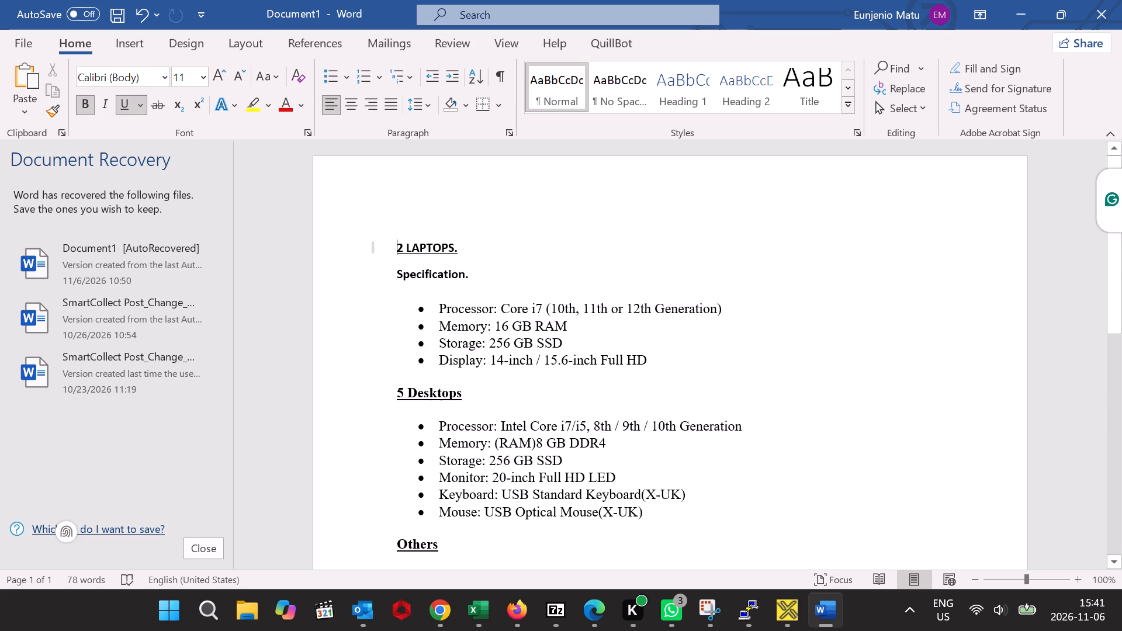
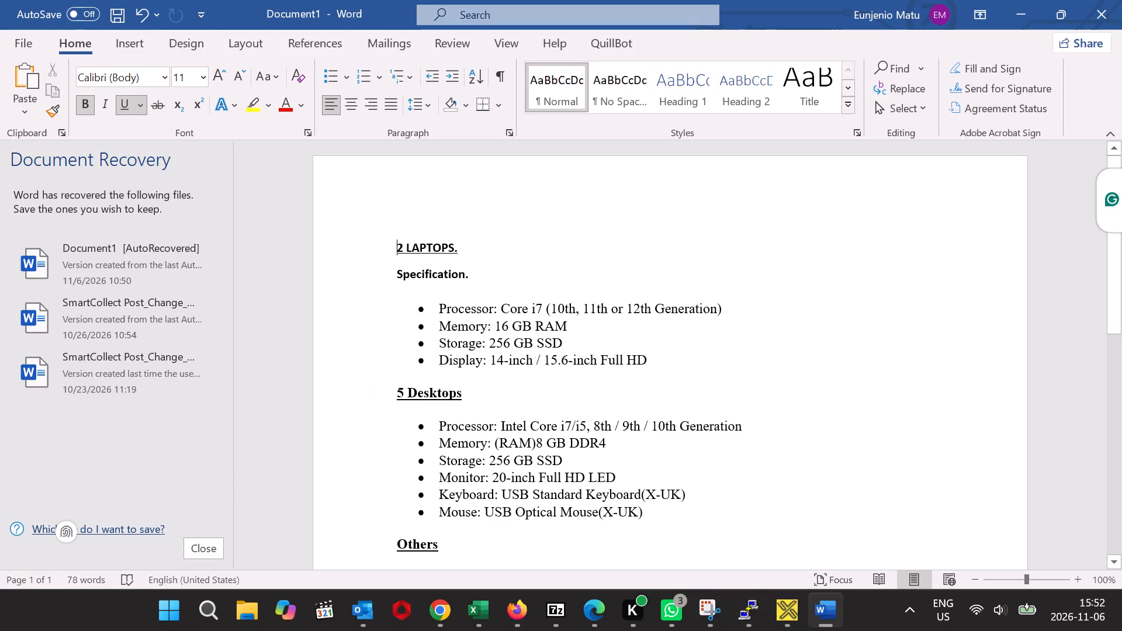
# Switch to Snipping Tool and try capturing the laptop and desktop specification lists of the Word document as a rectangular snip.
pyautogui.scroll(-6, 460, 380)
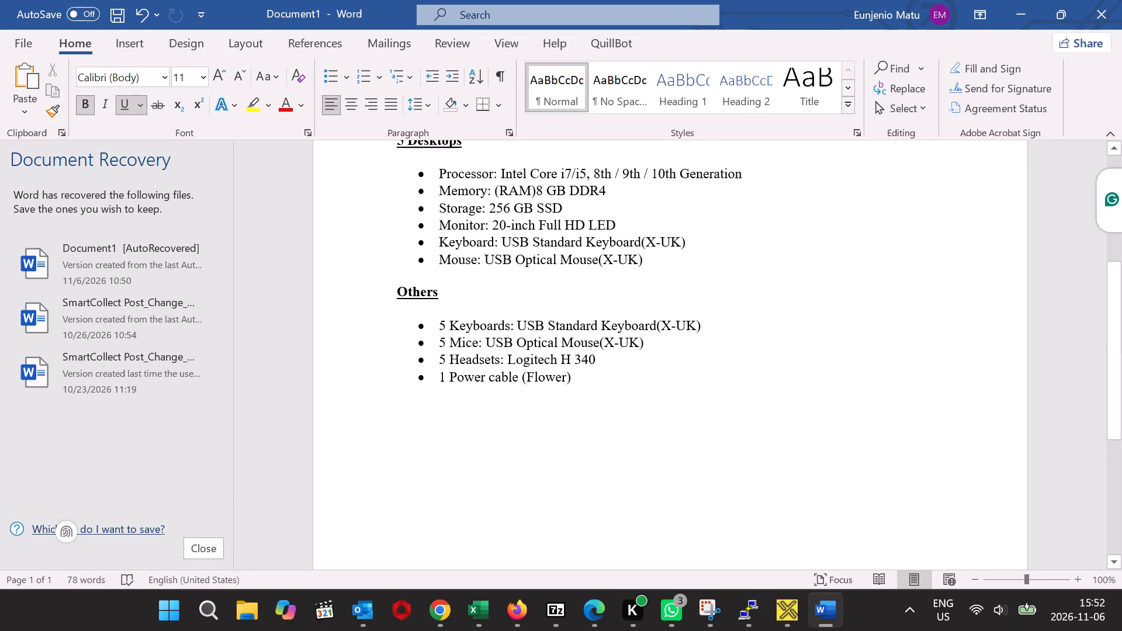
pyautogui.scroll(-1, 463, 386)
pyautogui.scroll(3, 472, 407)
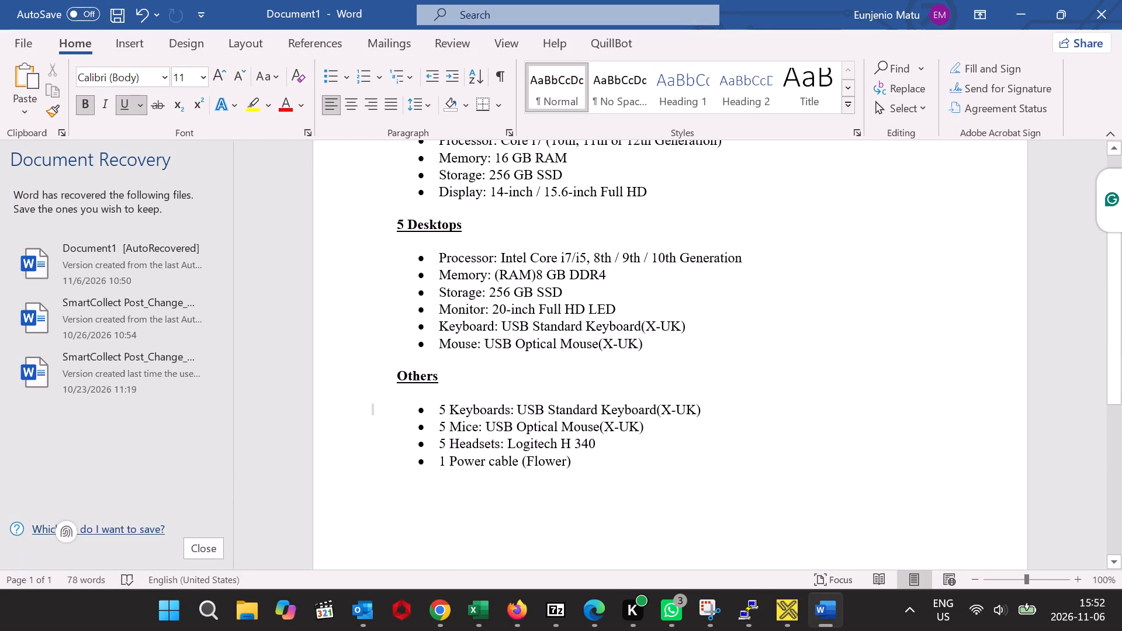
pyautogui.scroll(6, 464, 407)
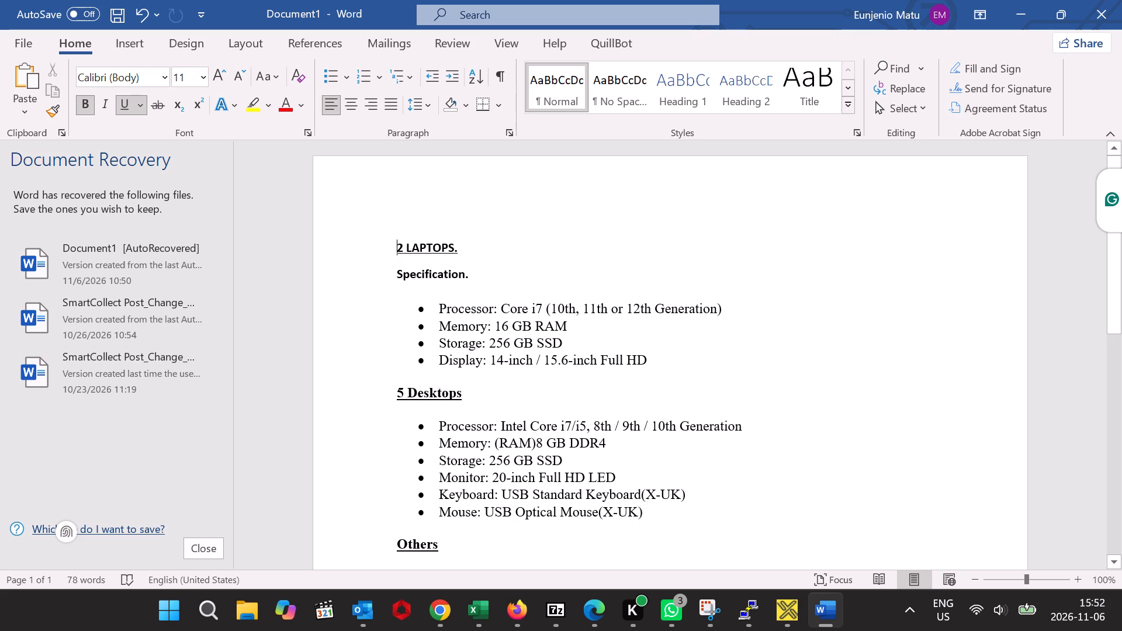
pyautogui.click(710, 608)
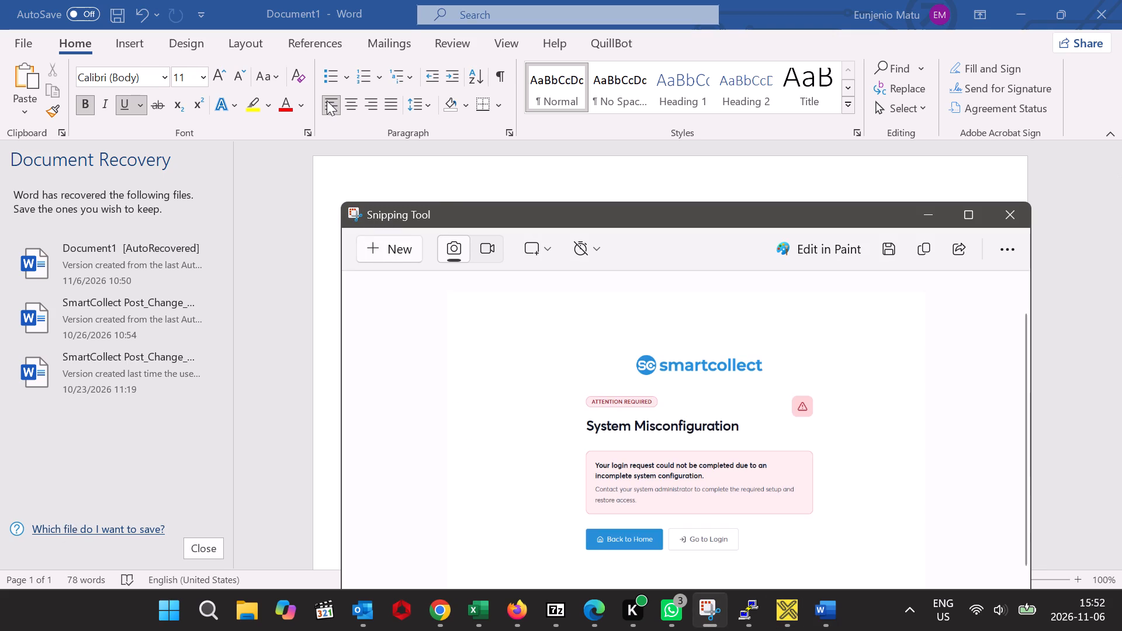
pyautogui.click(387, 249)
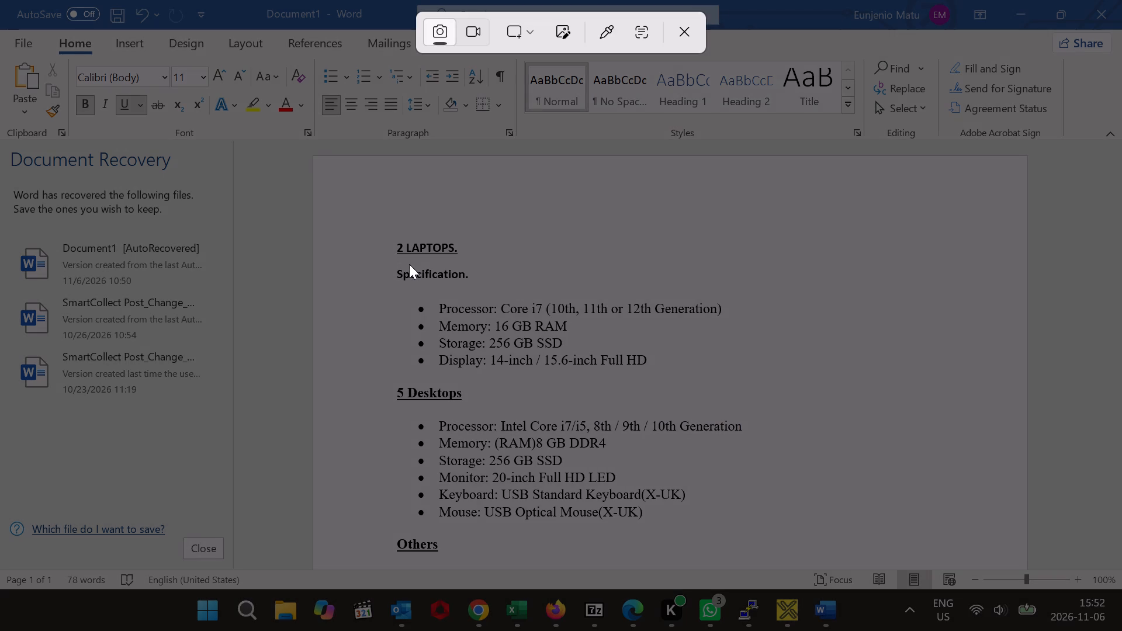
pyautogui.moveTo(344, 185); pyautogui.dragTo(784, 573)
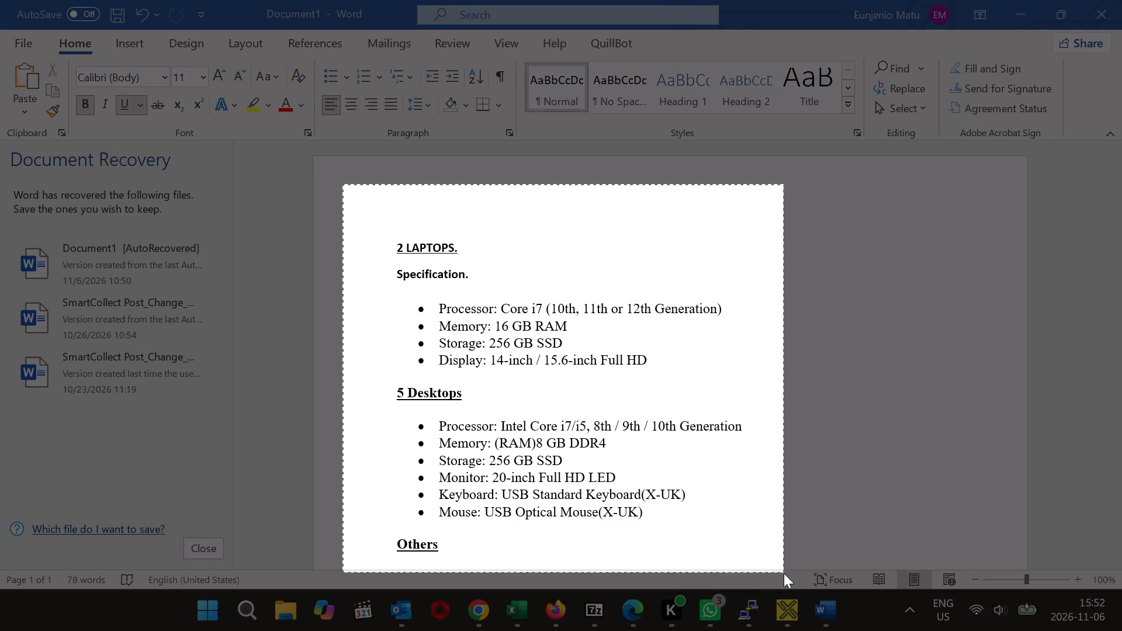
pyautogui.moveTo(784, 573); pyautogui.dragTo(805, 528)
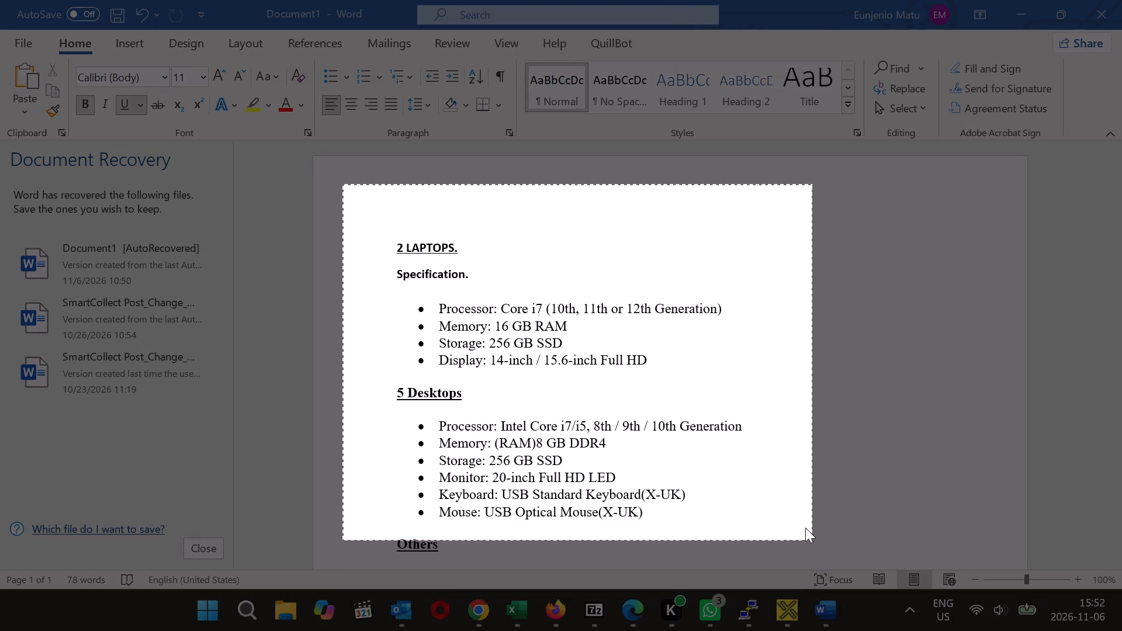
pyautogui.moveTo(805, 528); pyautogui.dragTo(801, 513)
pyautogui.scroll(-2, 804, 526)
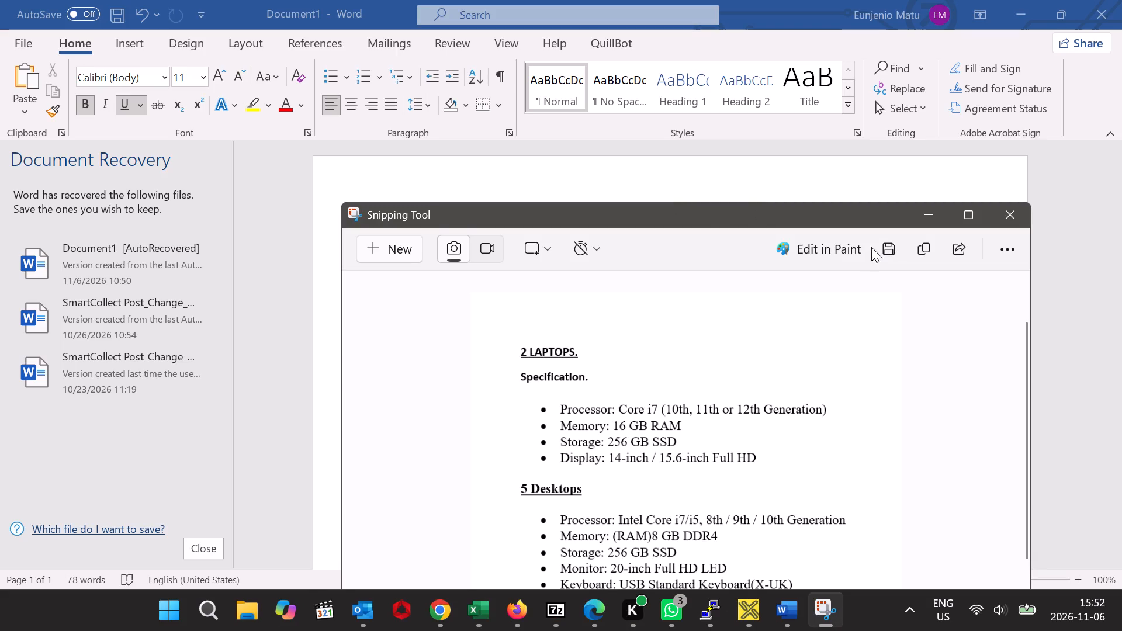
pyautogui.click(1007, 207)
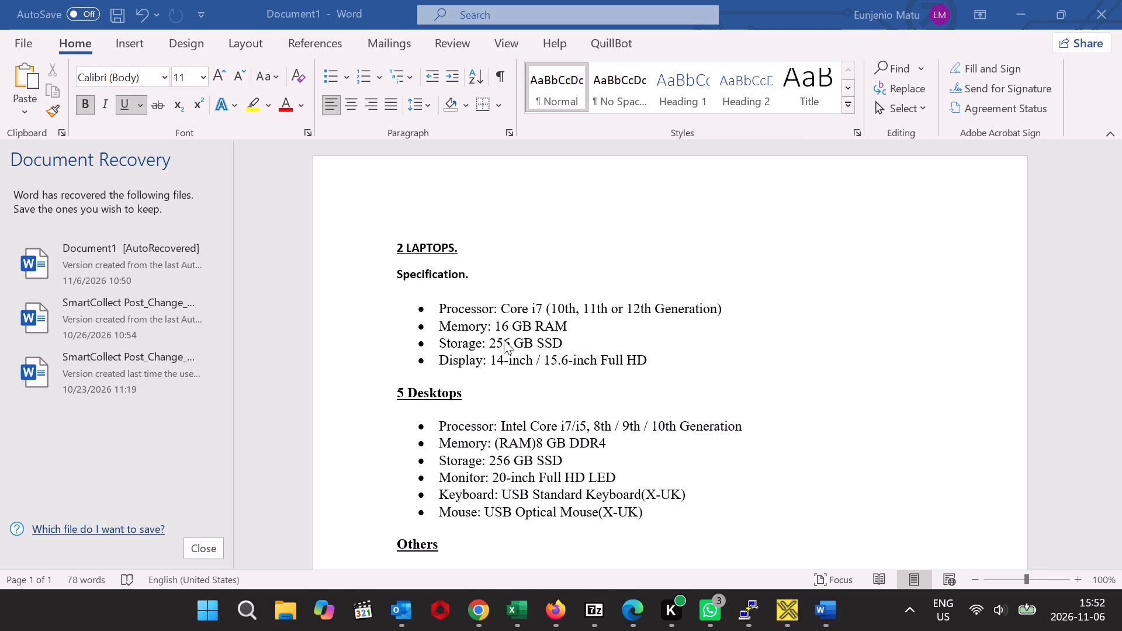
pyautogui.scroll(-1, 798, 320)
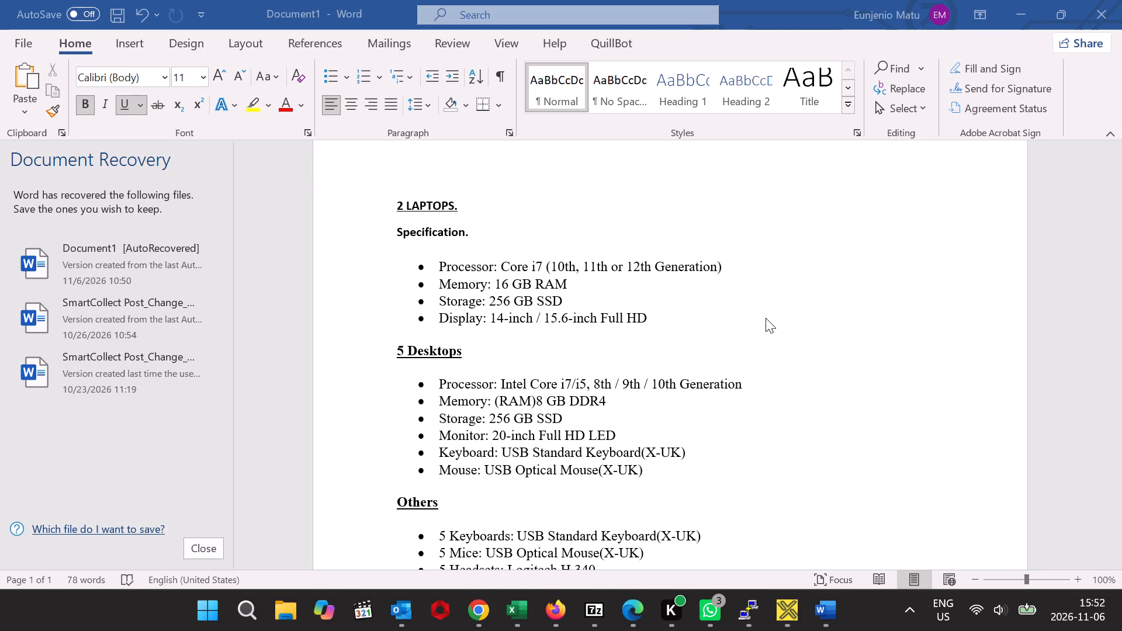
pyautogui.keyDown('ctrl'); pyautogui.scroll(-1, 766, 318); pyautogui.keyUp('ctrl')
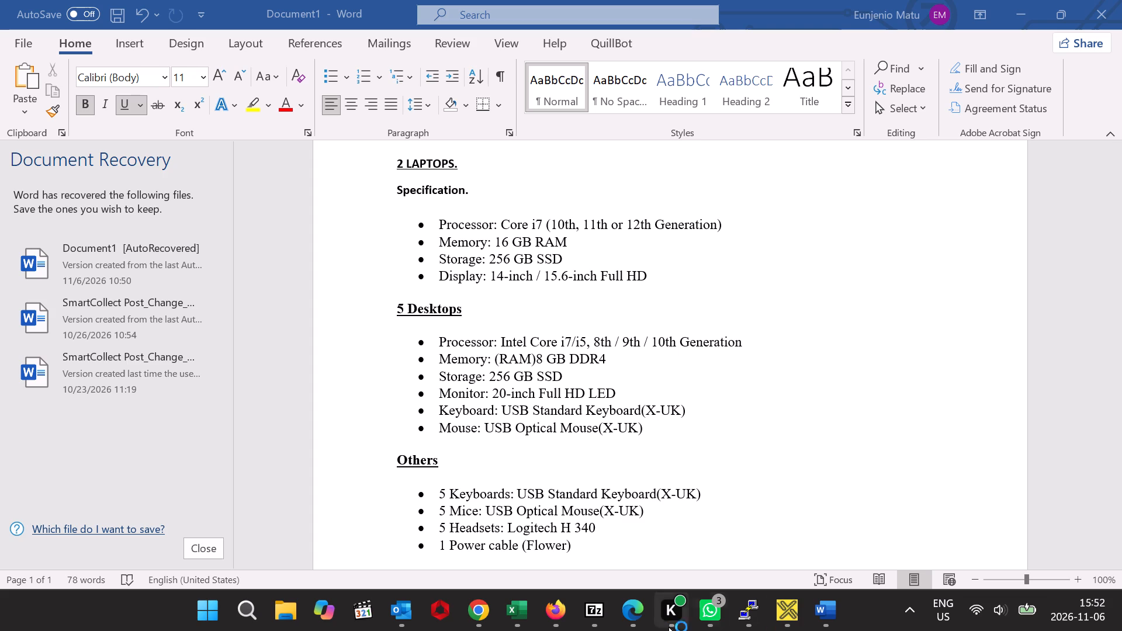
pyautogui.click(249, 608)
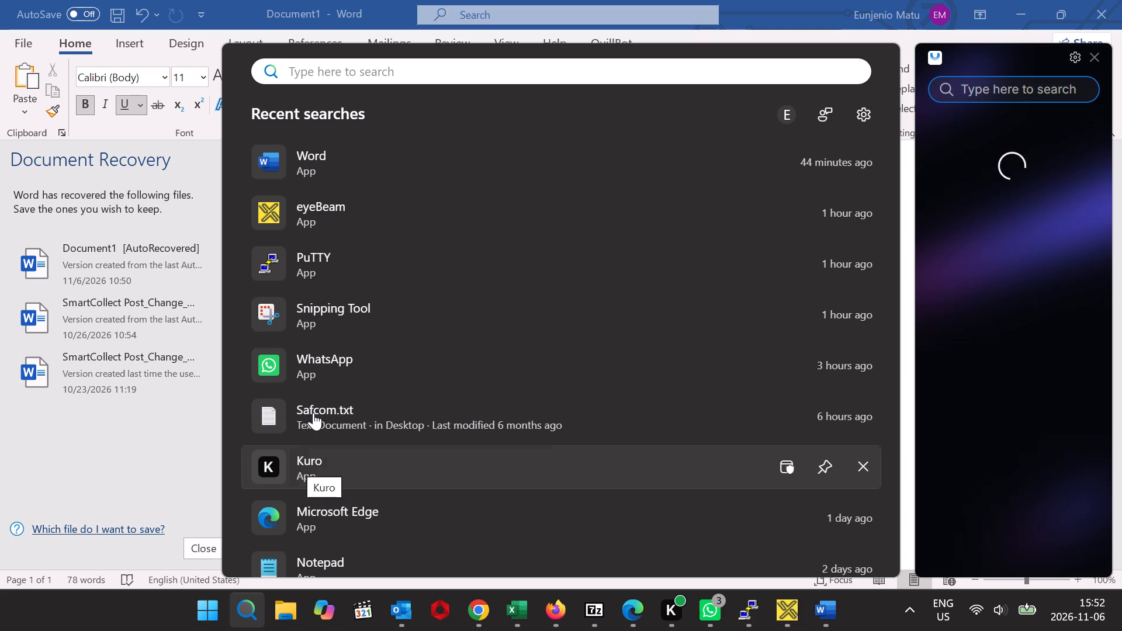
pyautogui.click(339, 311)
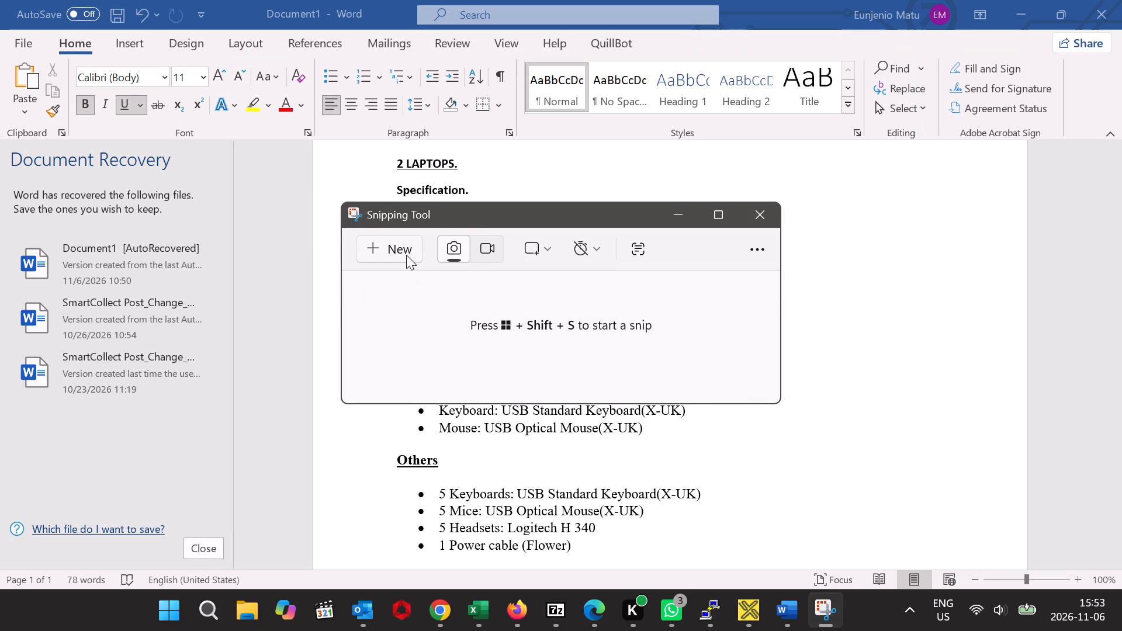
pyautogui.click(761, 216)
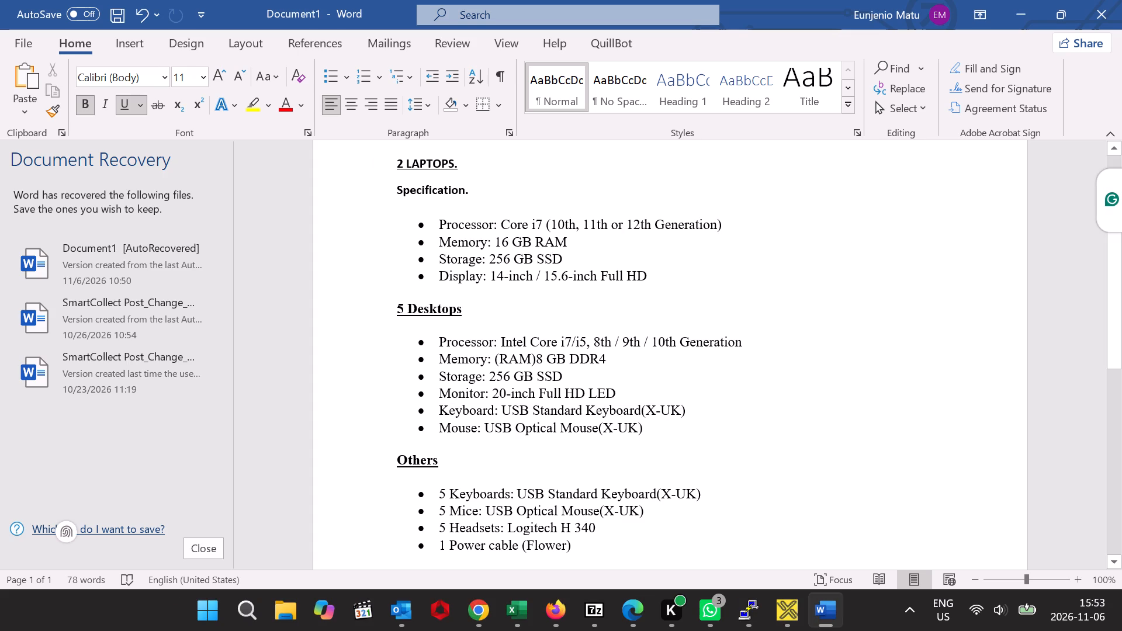
# Retype the "5 Desktops" heading in the Word document in capitals as "5 DESKTOPS".
pyautogui.click(461, 308)
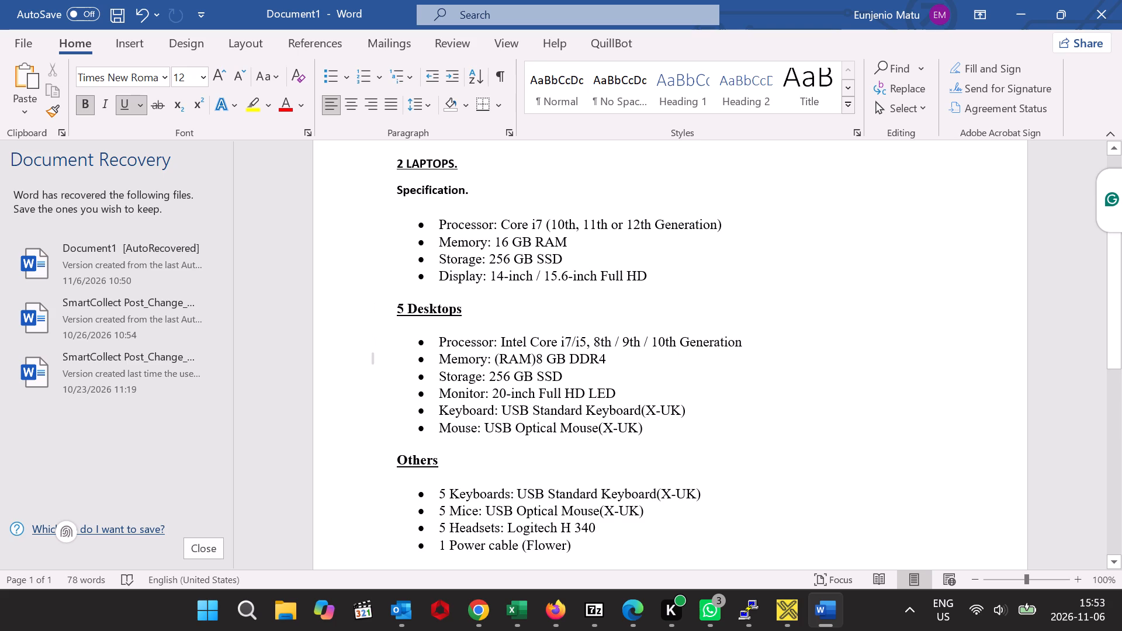
pyautogui.press('BackSpace')
pyautogui.press('BackSpace')
pyautogui.press('BackSpace')
pyautogui.press('BackSpace')
pyautogui.press('BackSpace')
pyautogui.press('BackSpace')
pyautogui.press('BackSpace')
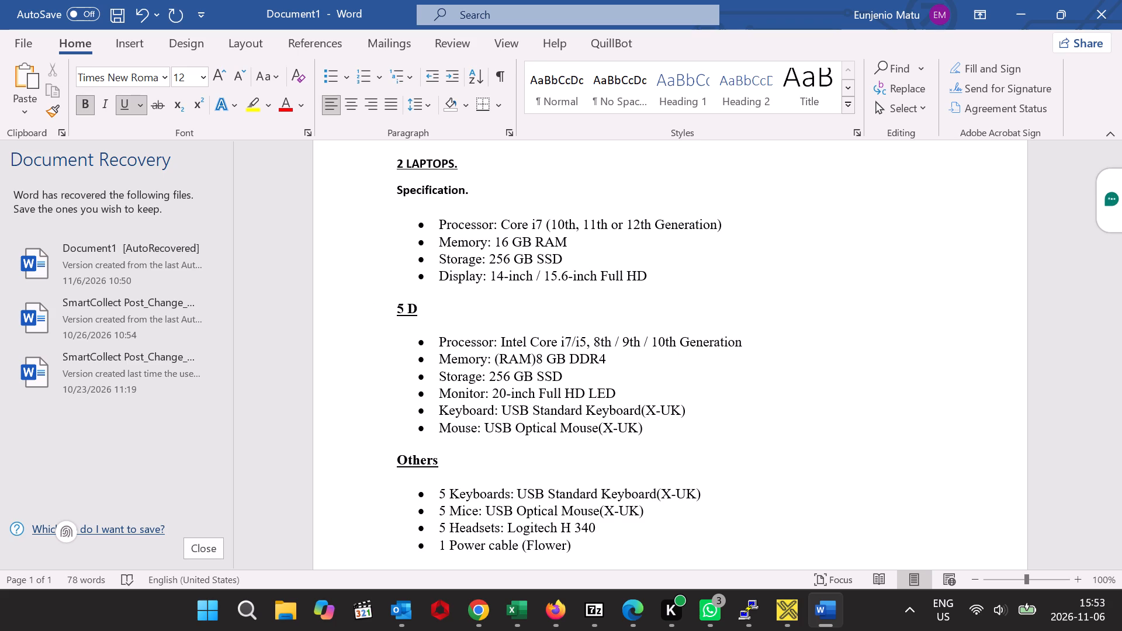
pyautogui.press('e')
pyautogui.write('SK')
pyautogui.write('TO')
pyautogui.write('PS')
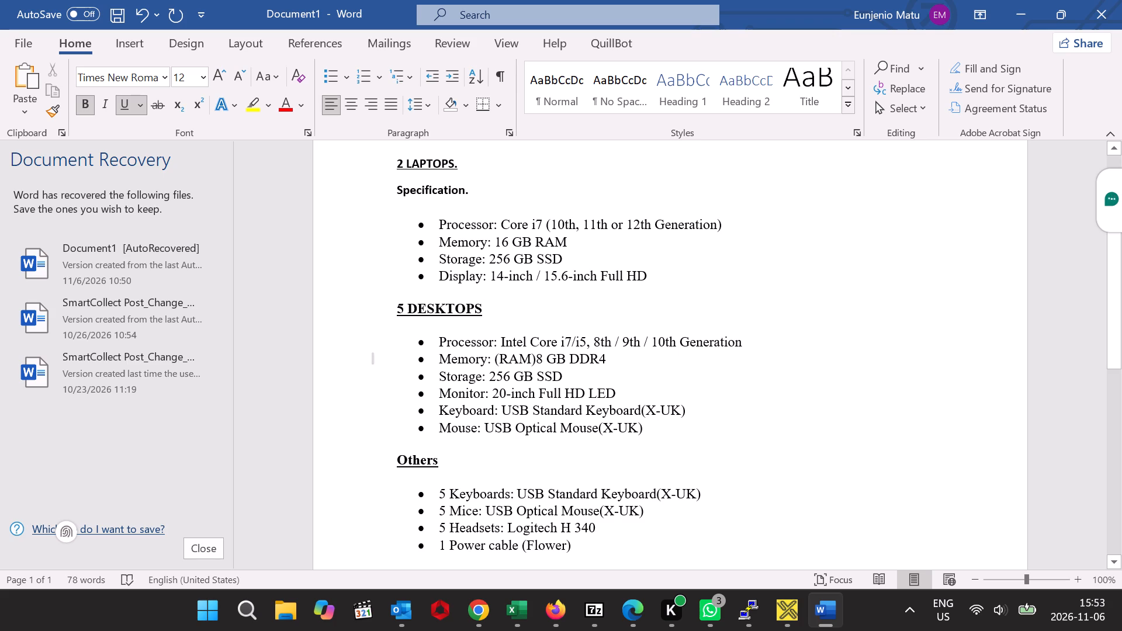
# Retype the "Others" heading above the keyboards bullet in capitals as "OTHERS".
pyautogui.click(437, 463)
pyautogui.press('BackSpace')
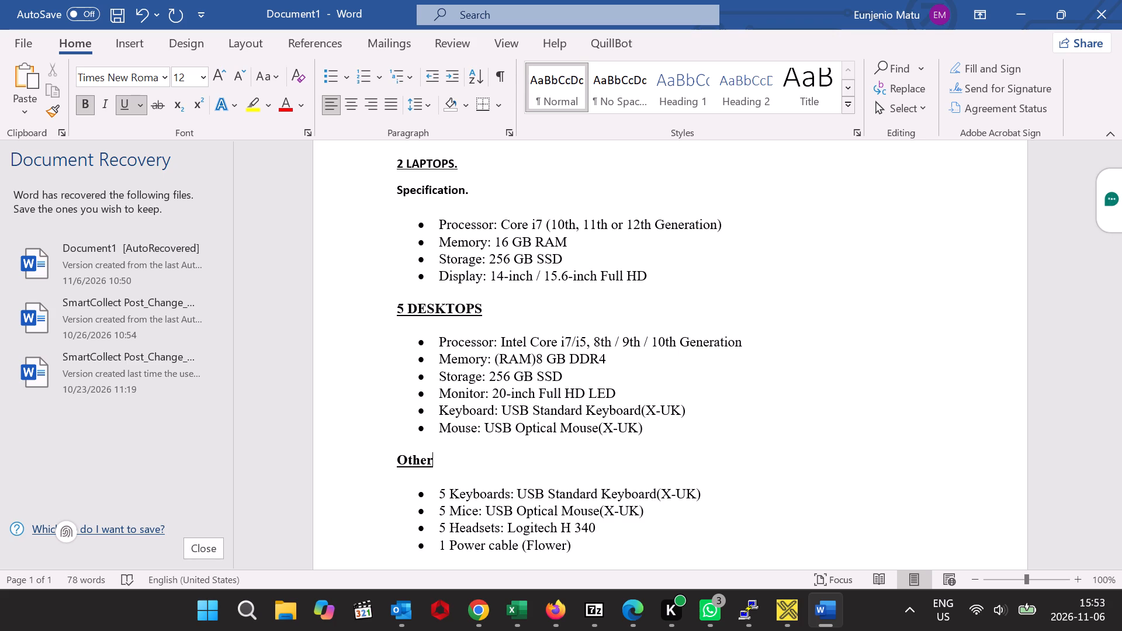
pyautogui.press('BackSpace')
pyautogui.press('BackSpace')
pyautogui.press('BackSpace')
pyautogui.press('BackSpace')
pyautogui.write('THER')
pyautogui.press('s')
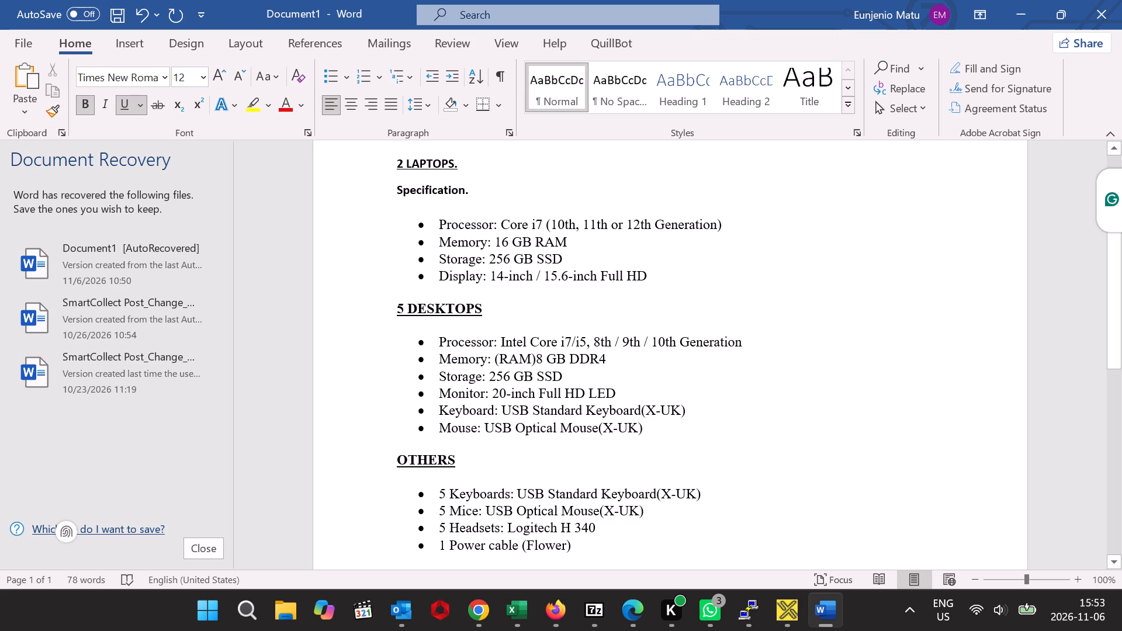
pyautogui.click(941, 308)
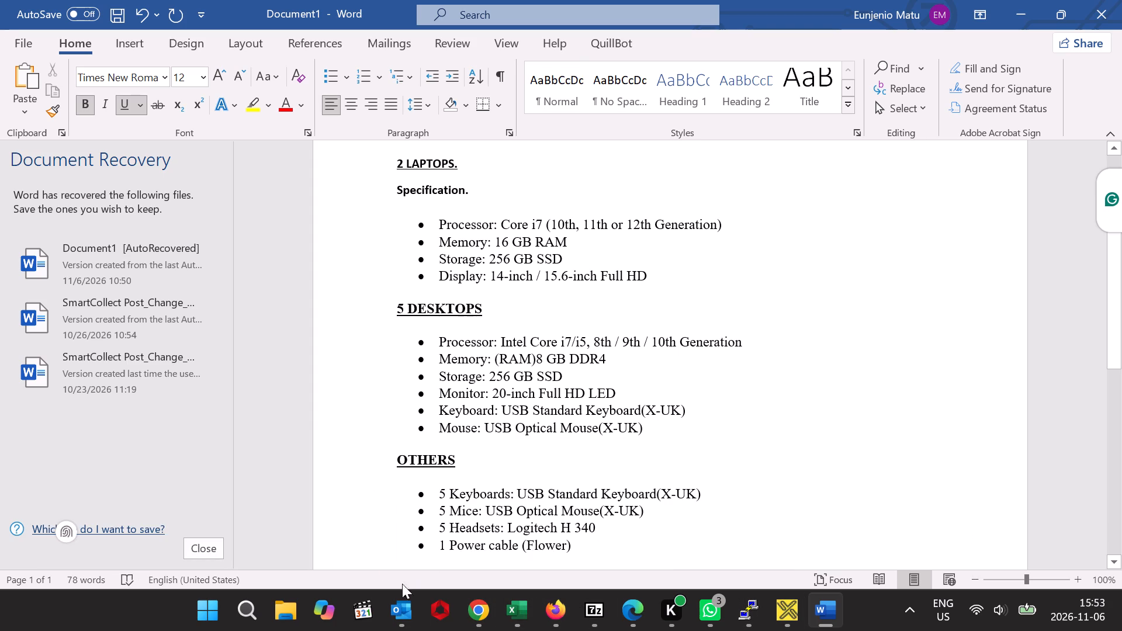
# Open Snipping Tool, capture the document's full list from "2 LAPTOPS." through the power cable bullet, and copy the snip.
pyautogui.click(251, 609)
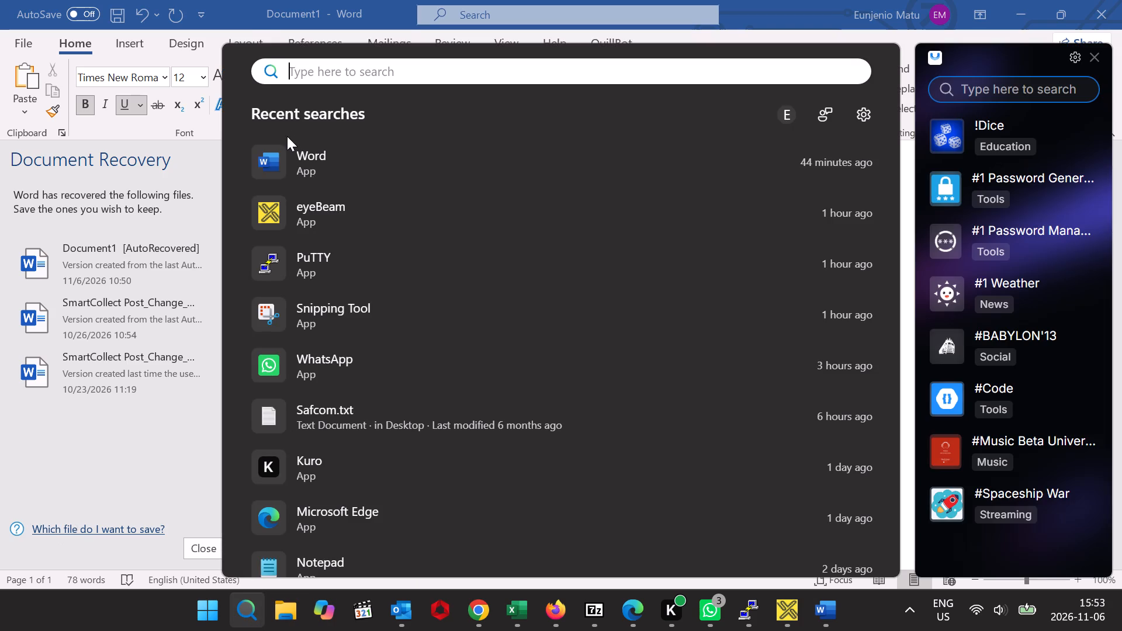
pyautogui.moveTo(311, 327); pyautogui.dragTo(309, 321)
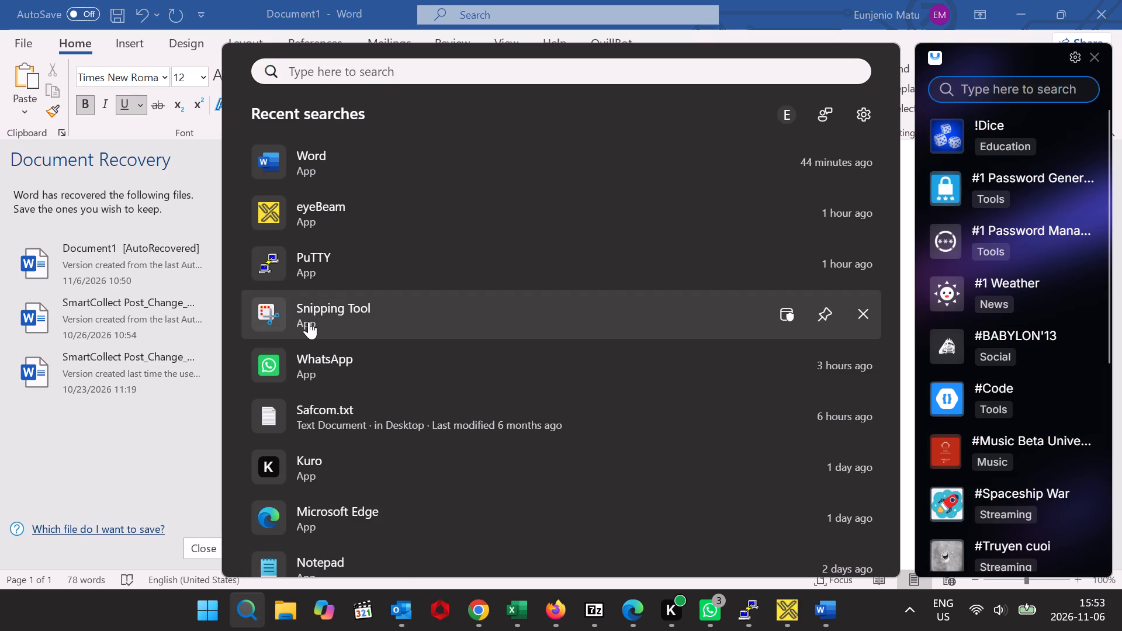
pyautogui.click(398, 318)
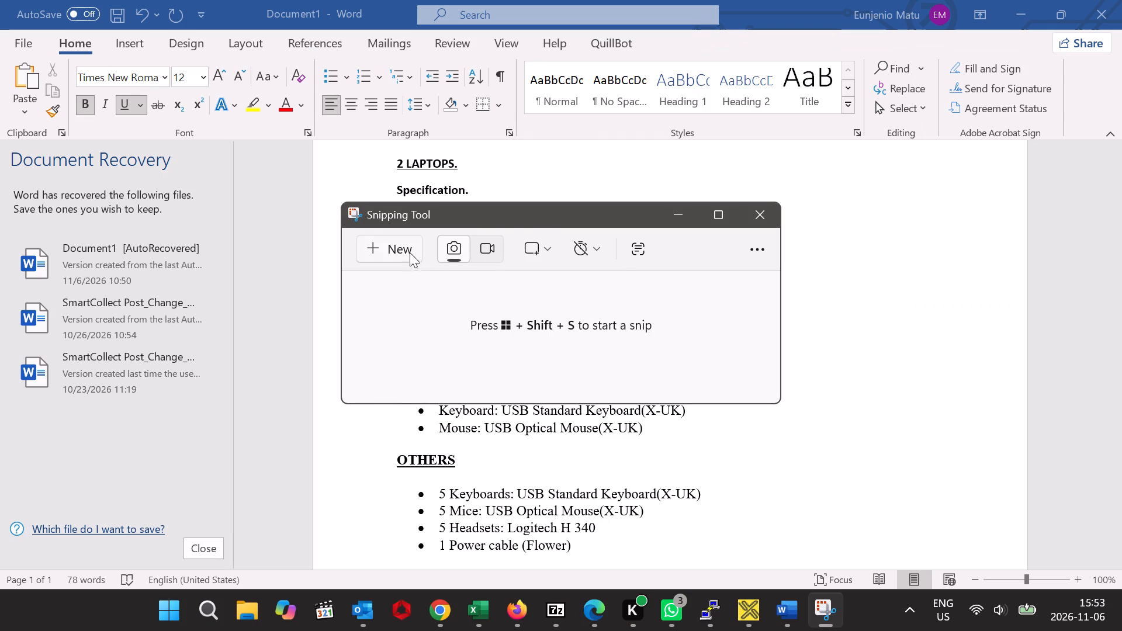
pyautogui.click(406, 250)
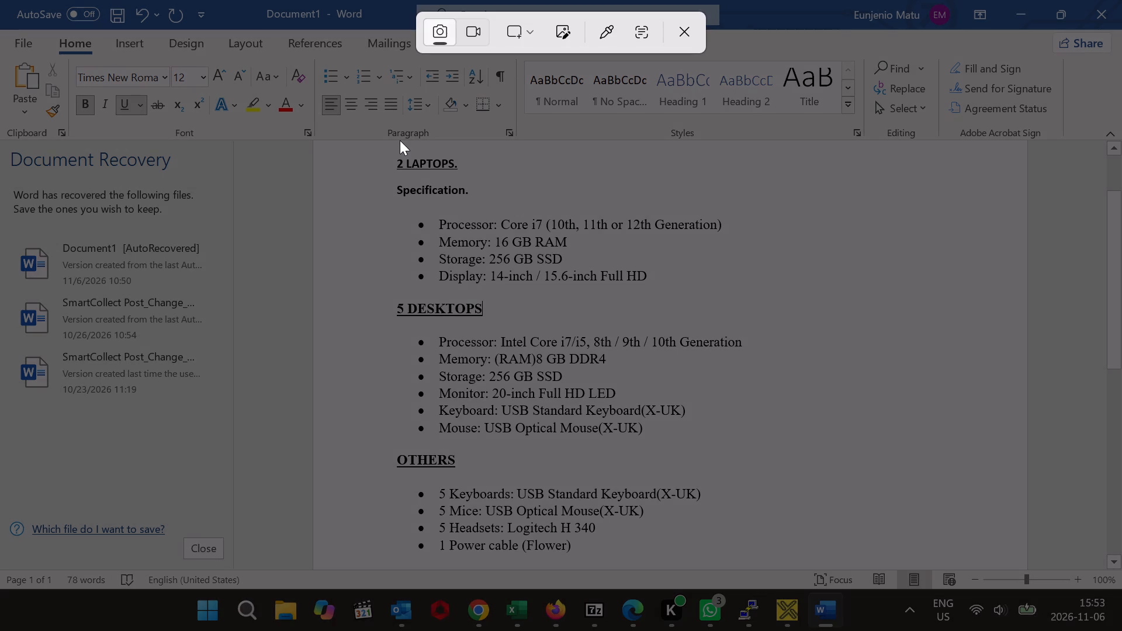
pyautogui.moveTo(358, 145); pyautogui.dragTo(447, 172)
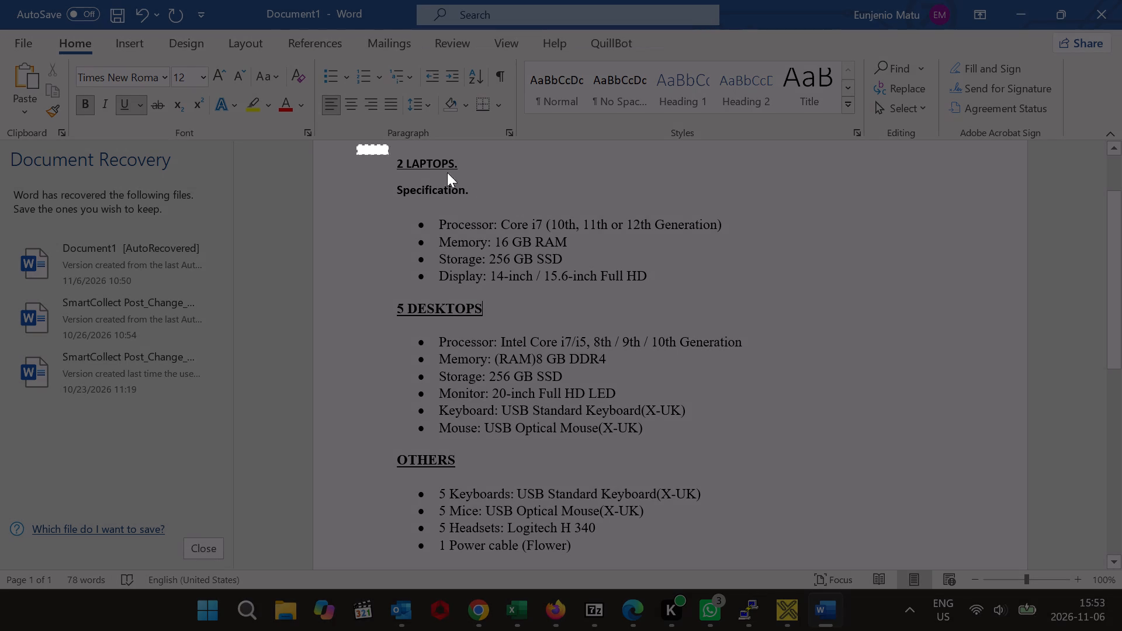
pyautogui.moveTo(447, 172); pyautogui.dragTo(813, 553)
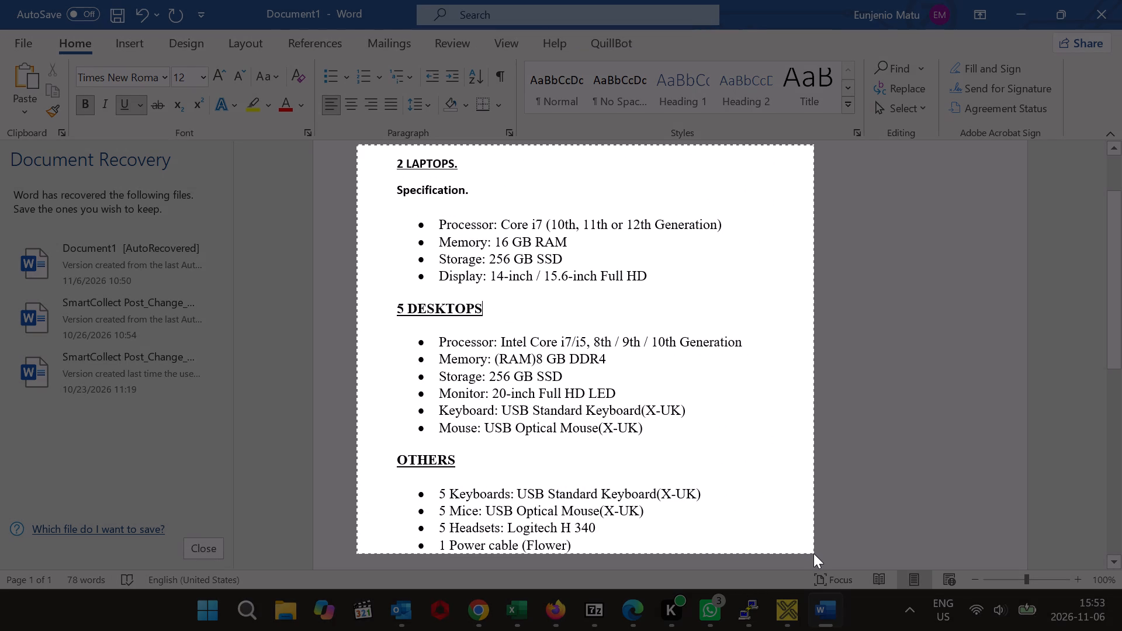
pyautogui.moveTo(813, 553); pyautogui.dragTo(815, 554)
pyautogui.moveTo(815, 554); pyautogui.dragTo(823, 554)
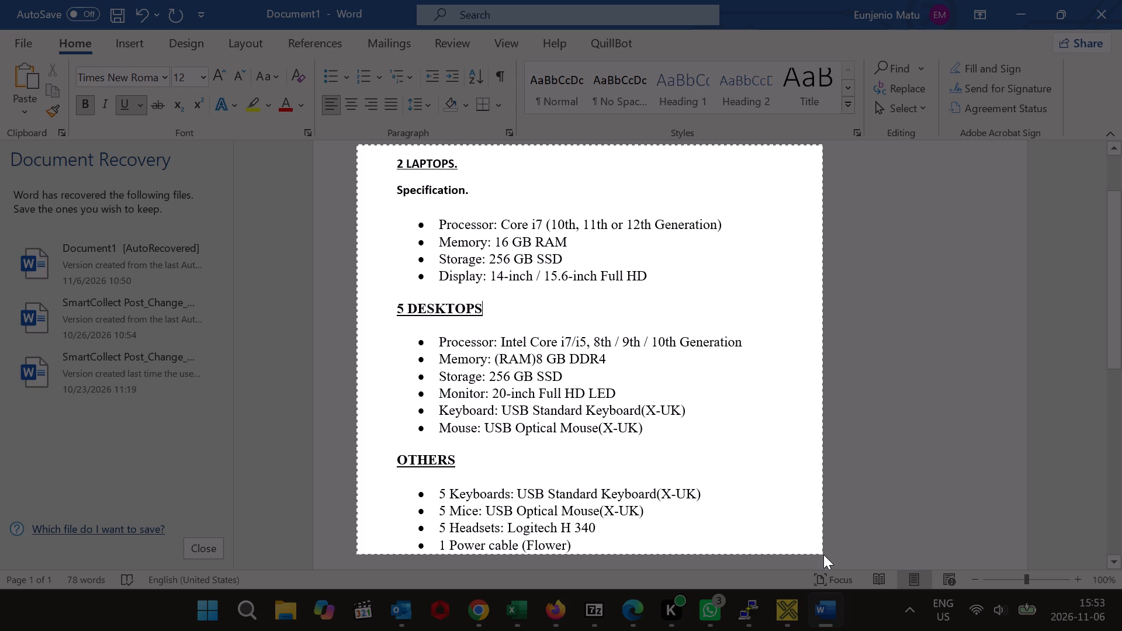
pyautogui.moveTo(823, 554); pyautogui.dragTo(827, 559)
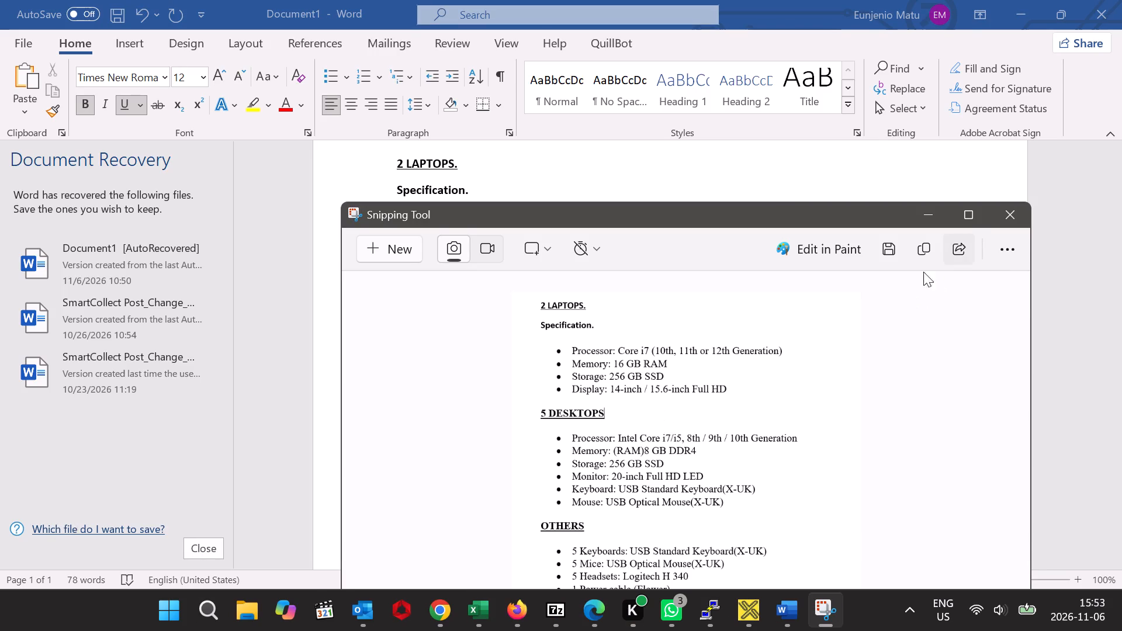
pyautogui.click(920, 256)
pyautogui.scroll(-5, 804, 375)
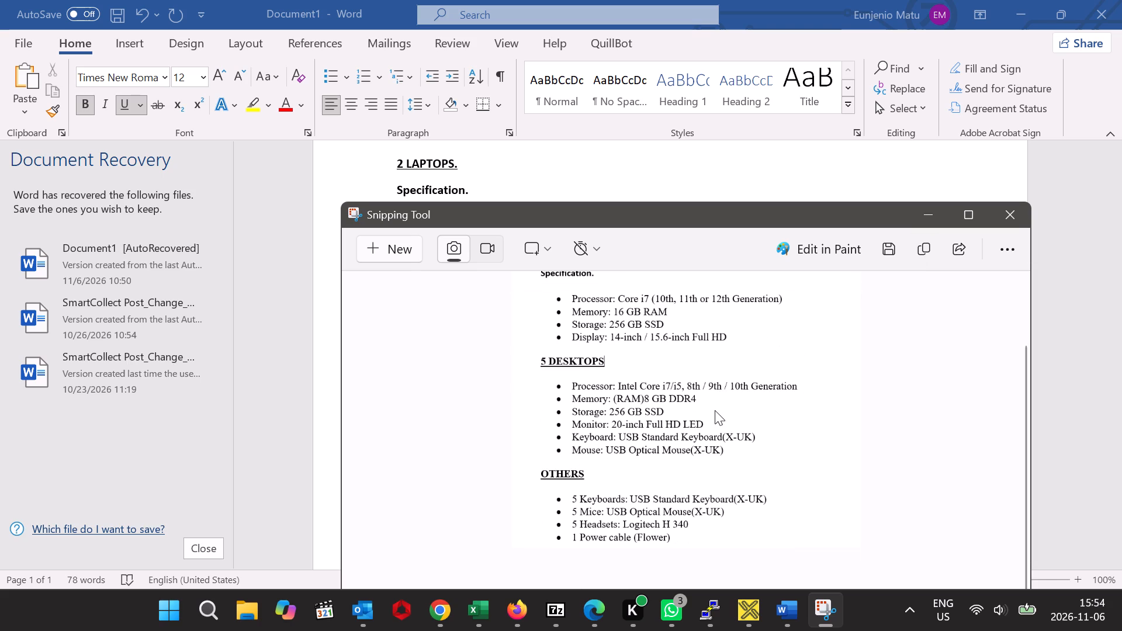
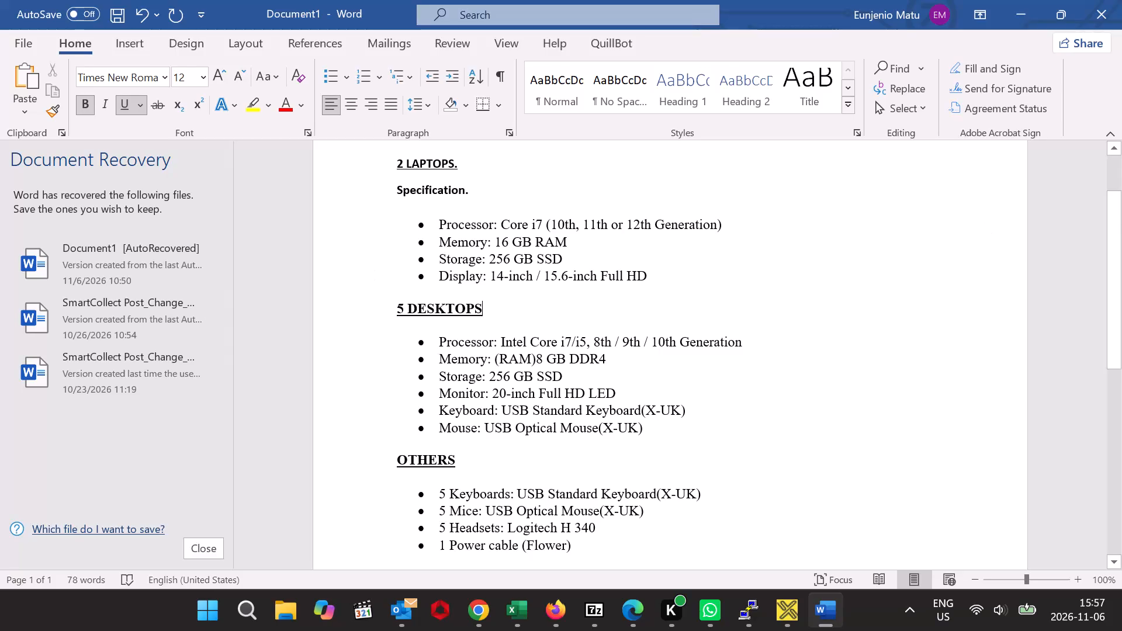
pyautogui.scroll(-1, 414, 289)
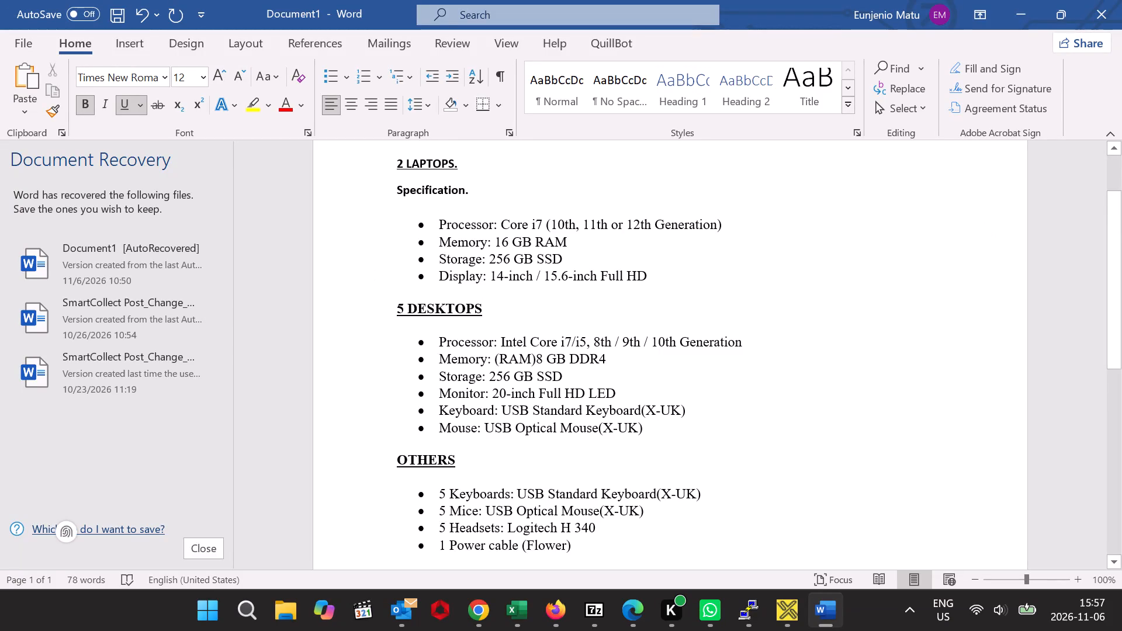
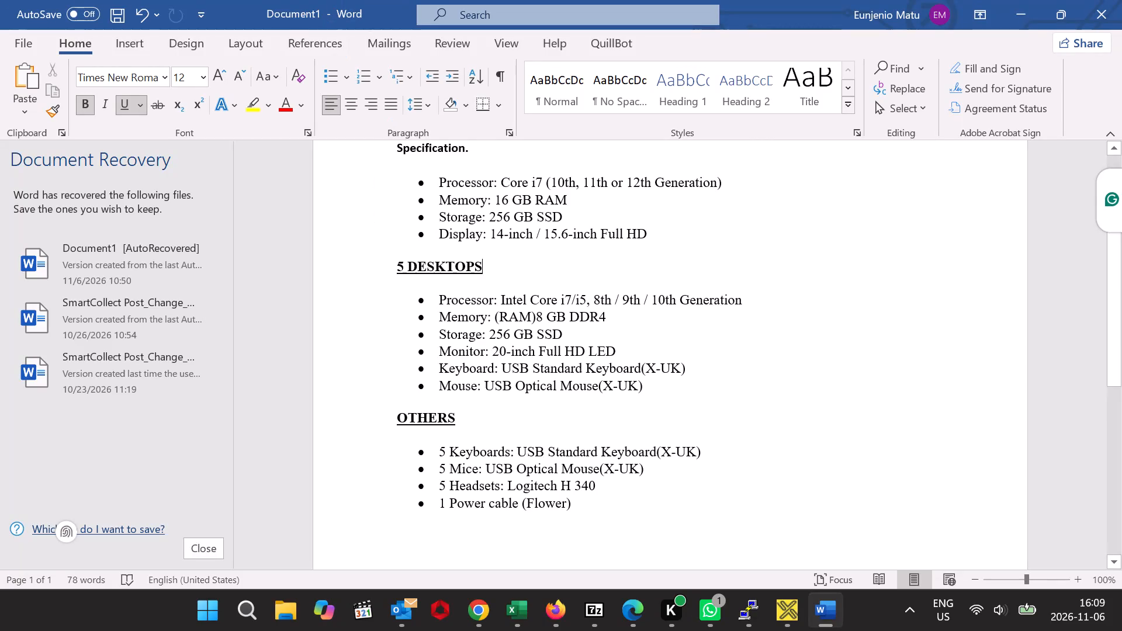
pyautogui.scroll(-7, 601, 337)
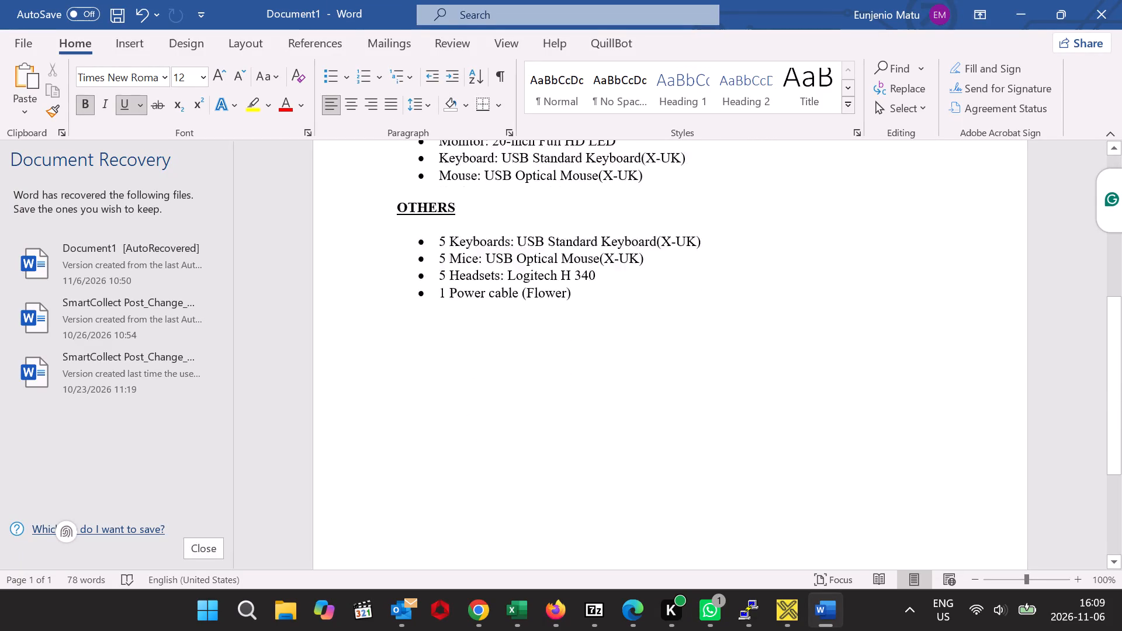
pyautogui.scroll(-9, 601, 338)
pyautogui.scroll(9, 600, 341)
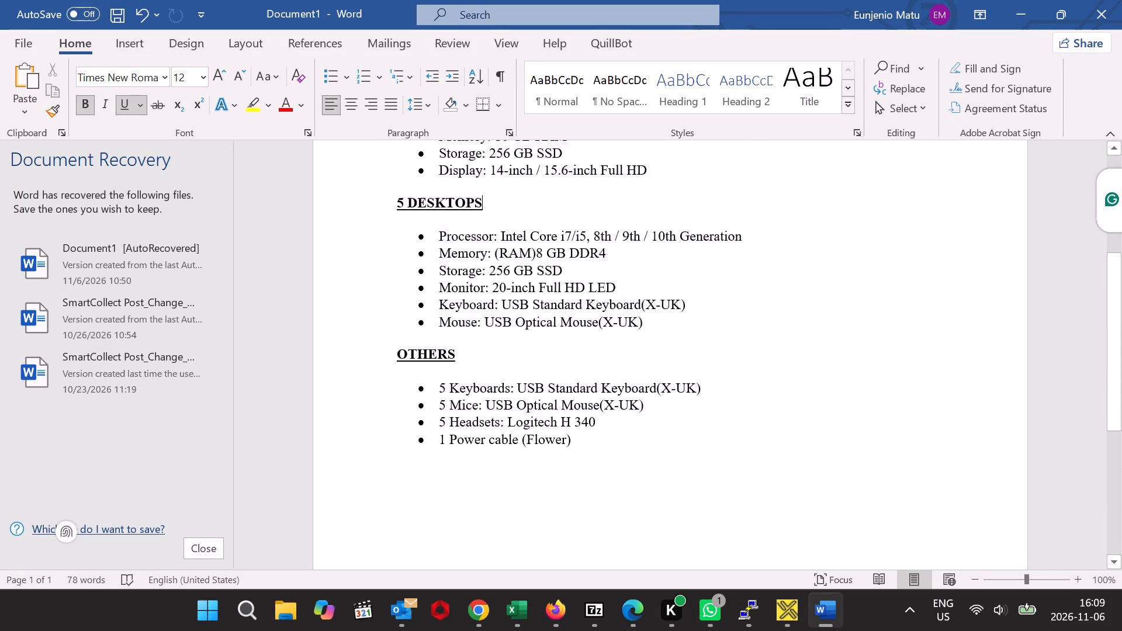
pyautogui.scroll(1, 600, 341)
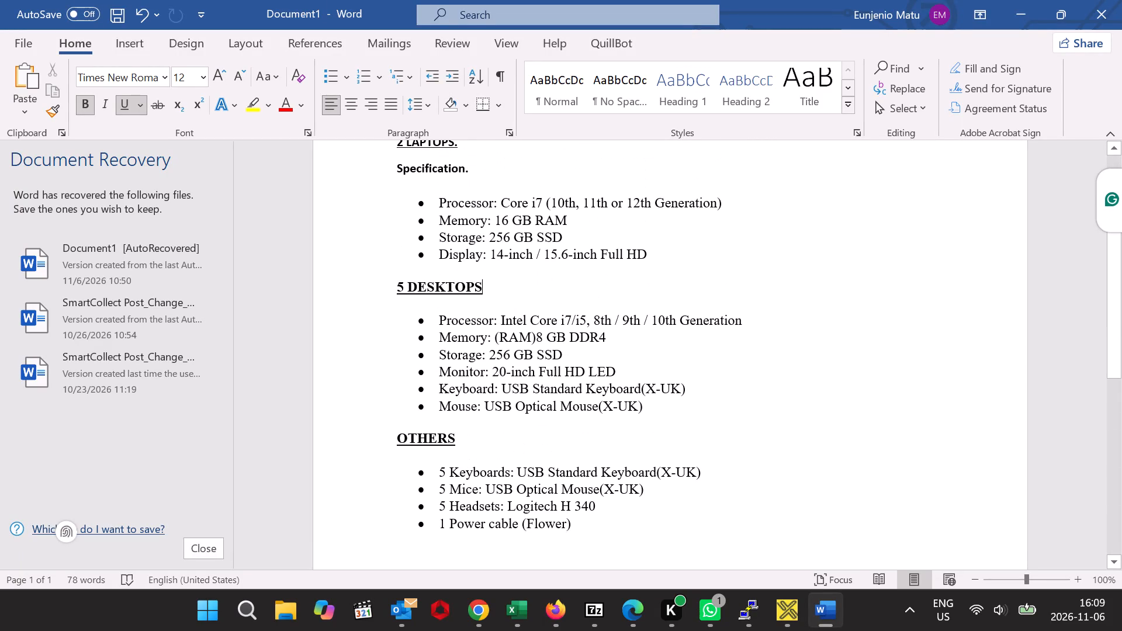
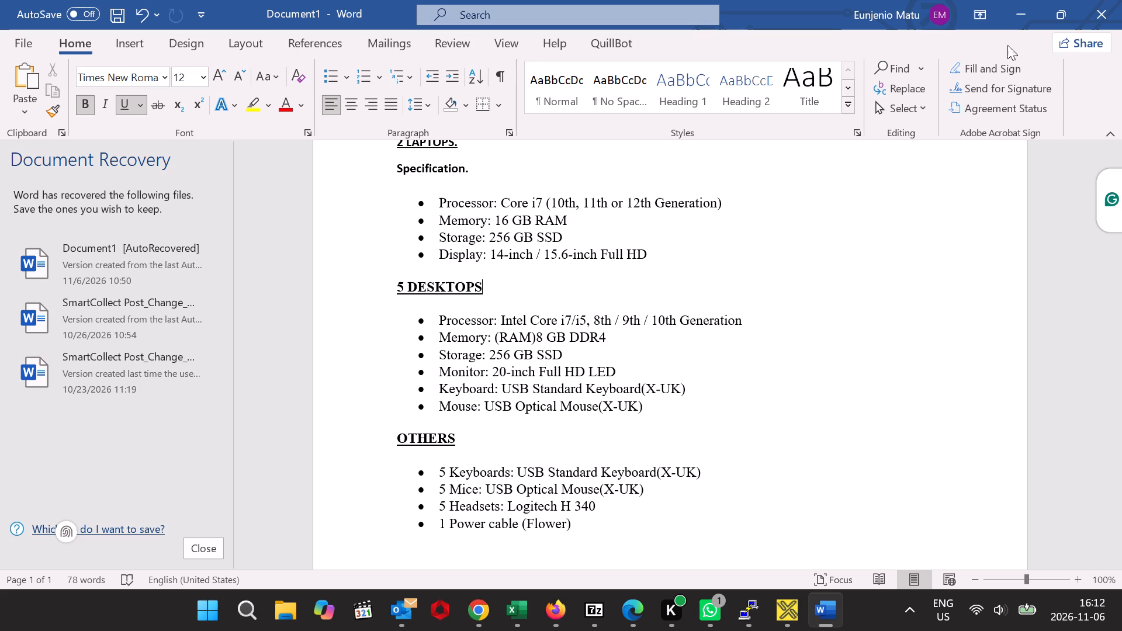
# Switch from Word to Chrome and look through the search results for the Logitech H 340 headset.
pyautogui.click(1021, 18)
pyautogui.scroll(-5, 618, 391)
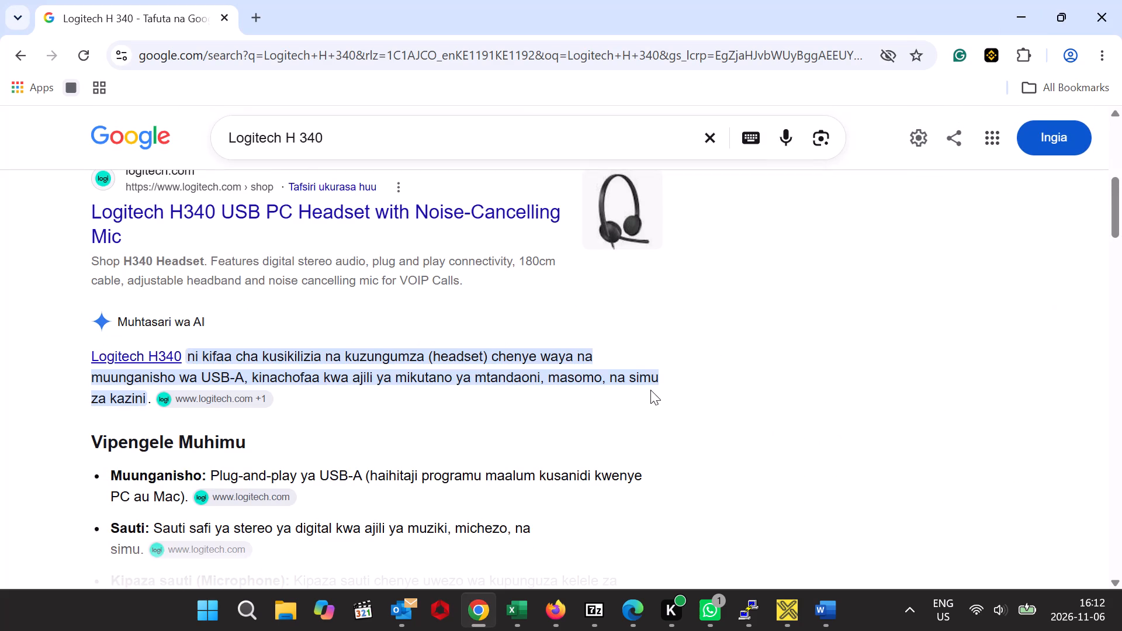
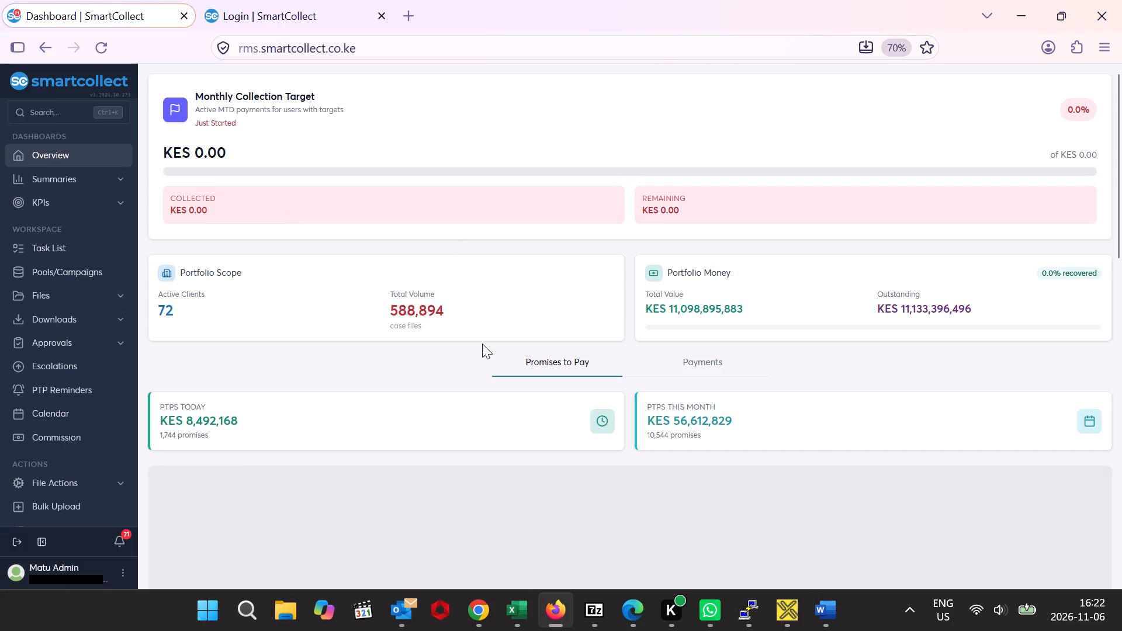
# Switch to the 7-Zip window holding the 20261105_BAU_ICA_REPORTS.zip archive and close it.
pyautogui.click(608, 609)
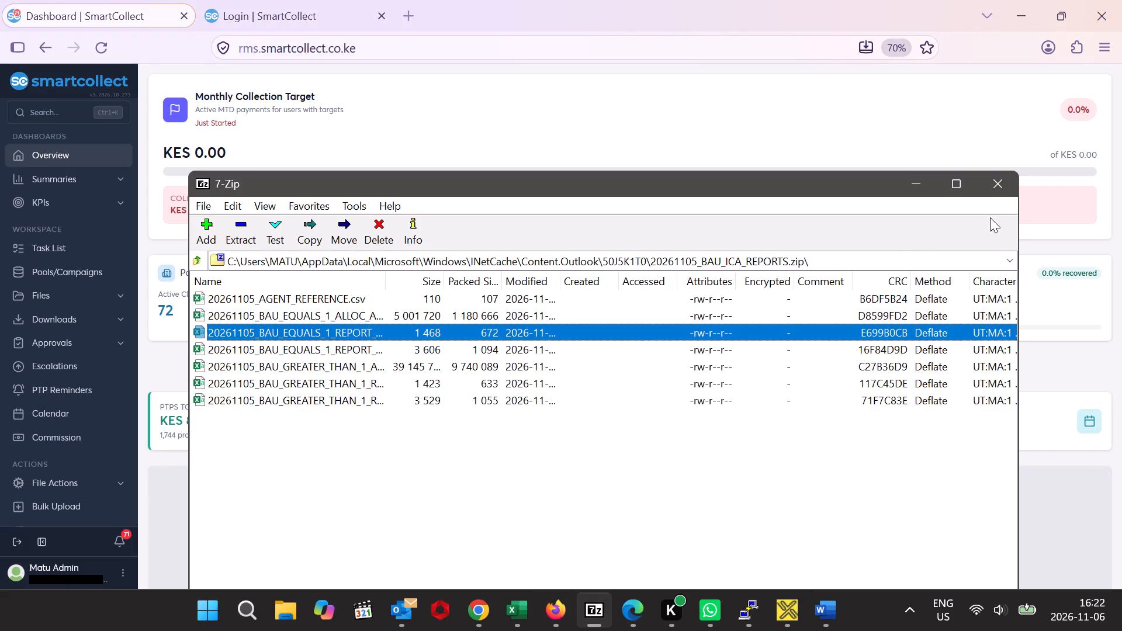
pyautogui.click(1003, 193)
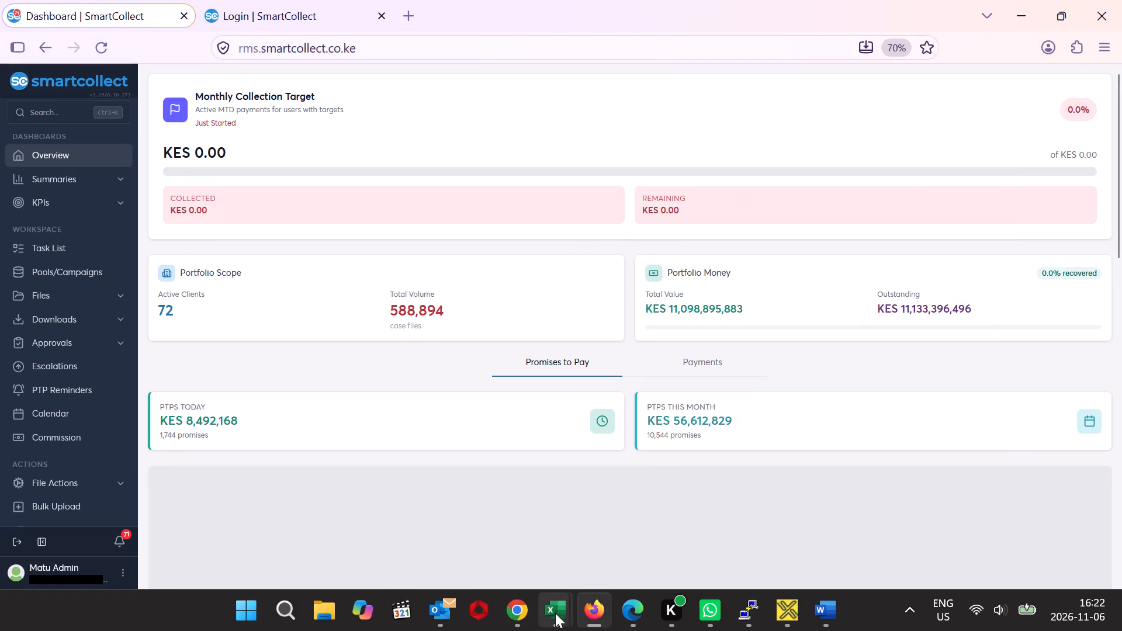
# Switch to Chrome, go to the New Tab page and open the browser settings.
pyautogui.click(518, 604)
pyautogui.click(325, 12)
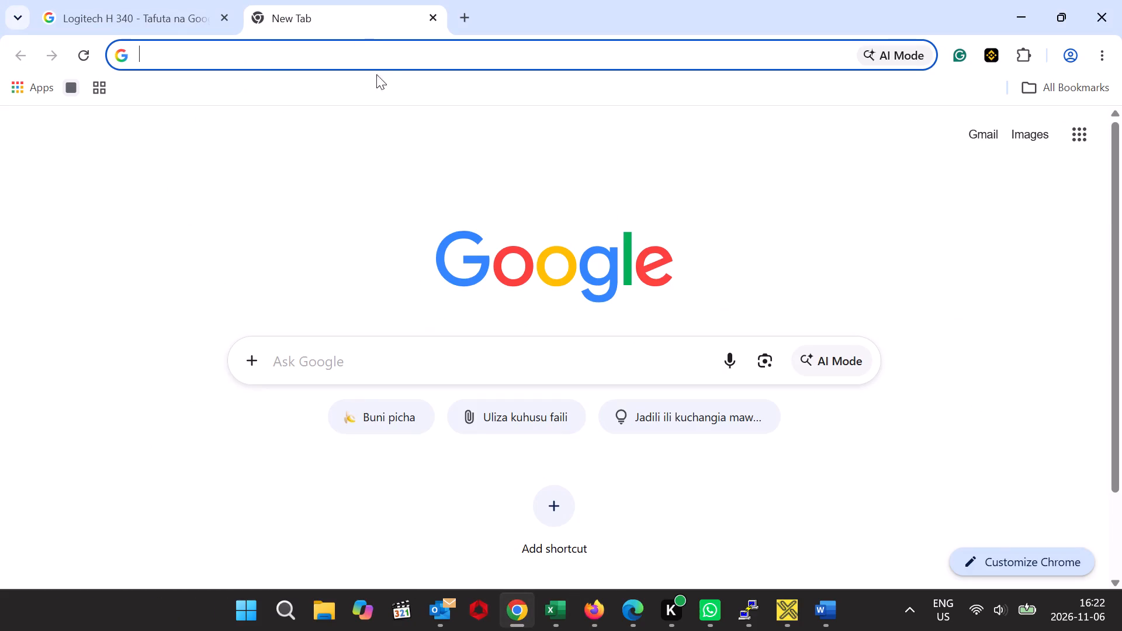
pyautogui.click(1111, 53)
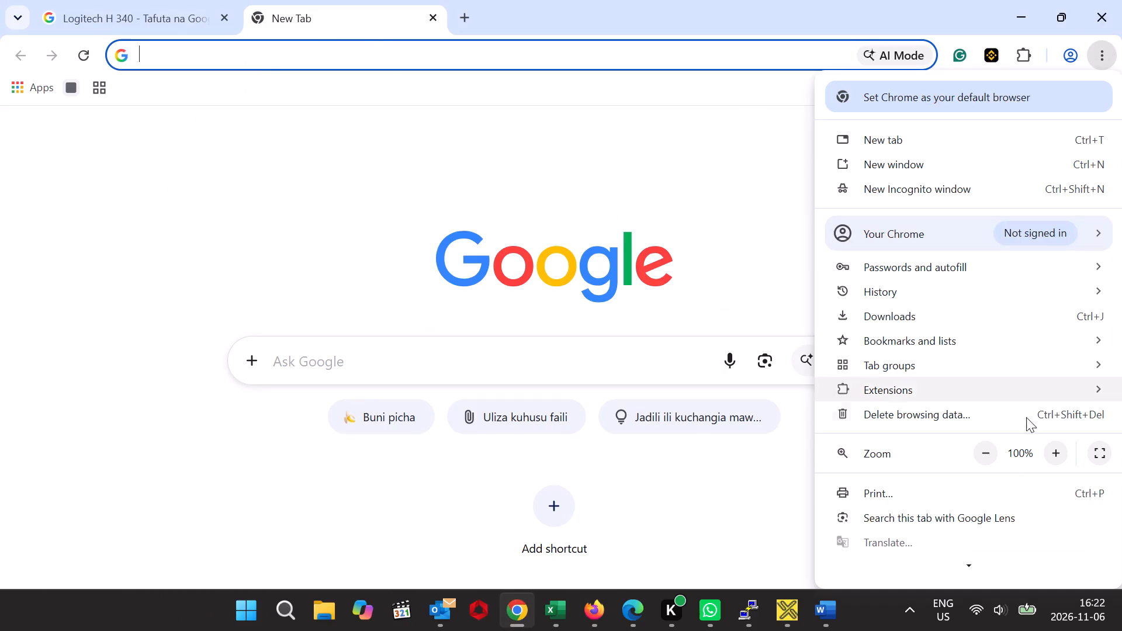
pyautogui.scroll(-6, 926, 495)
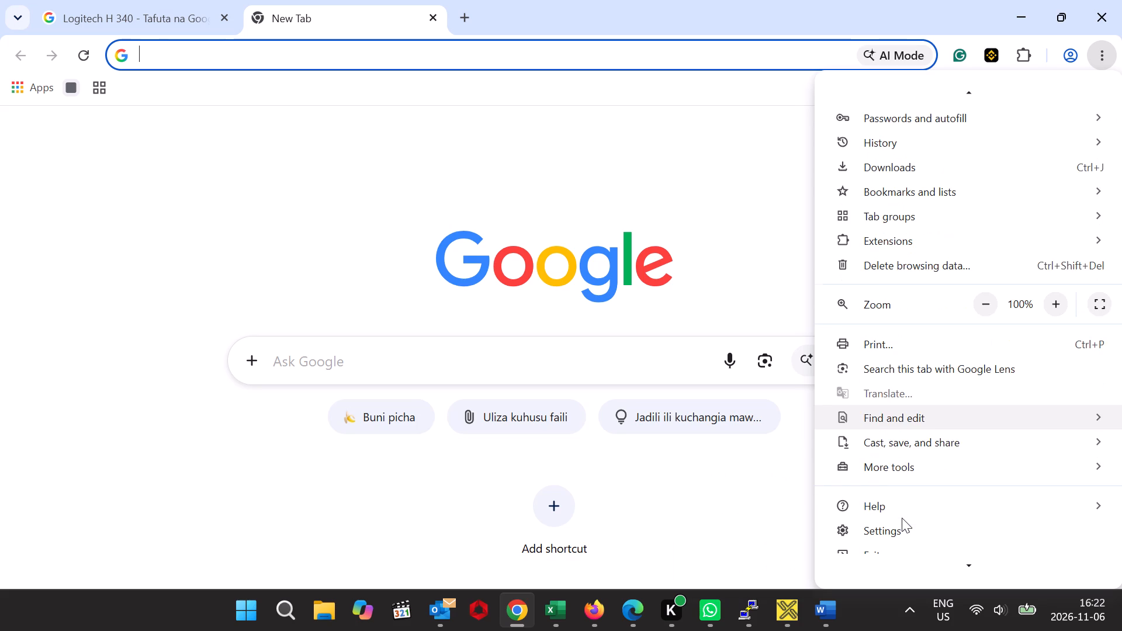
pyautogui.scroll(-1, 902, 518)
pyautogui.click(892, 535)
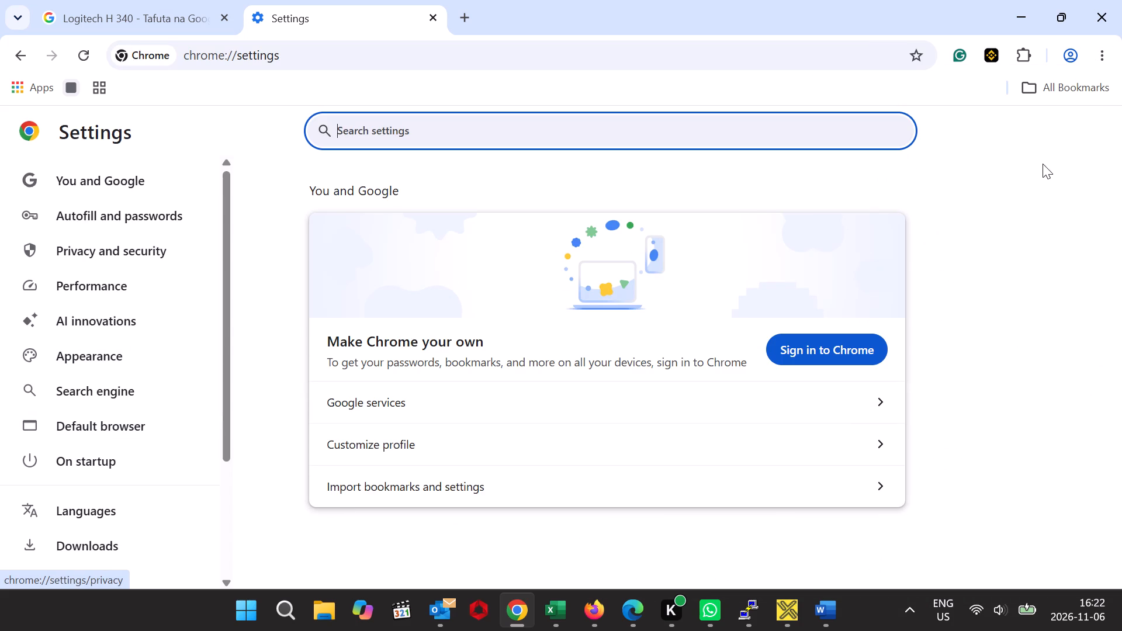
# Open the saved bookmarks in the Other bookmarks folder.
pyautogui.click(1110, 45)
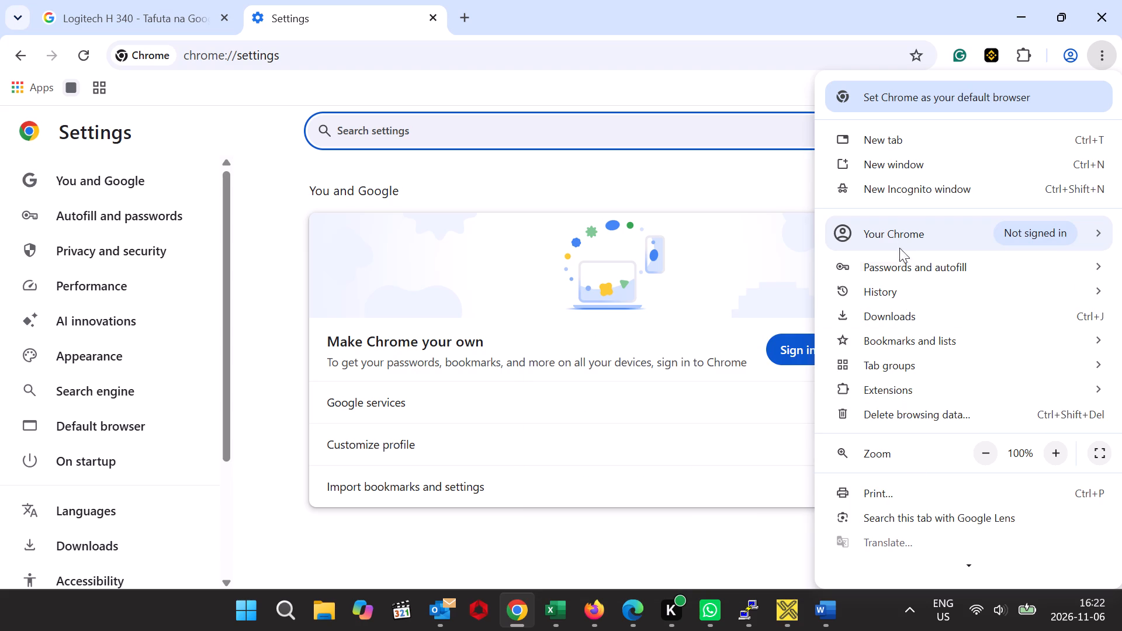
pyautogui.click(917, 345)
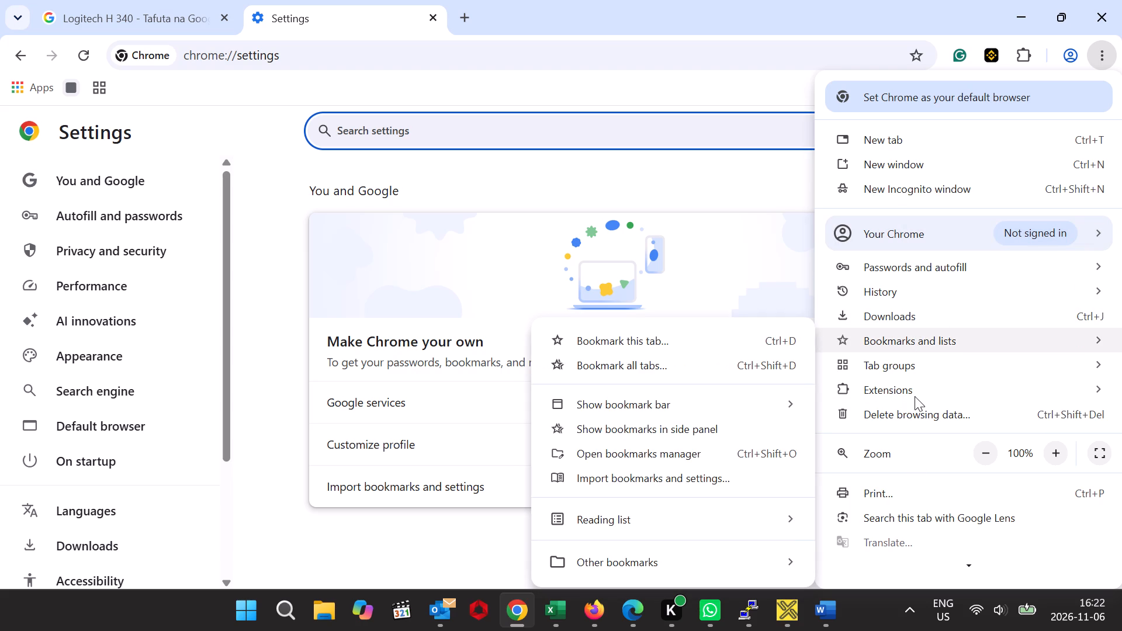
pyautogui.click(907, 344)
pyautogui.click(661, 565)
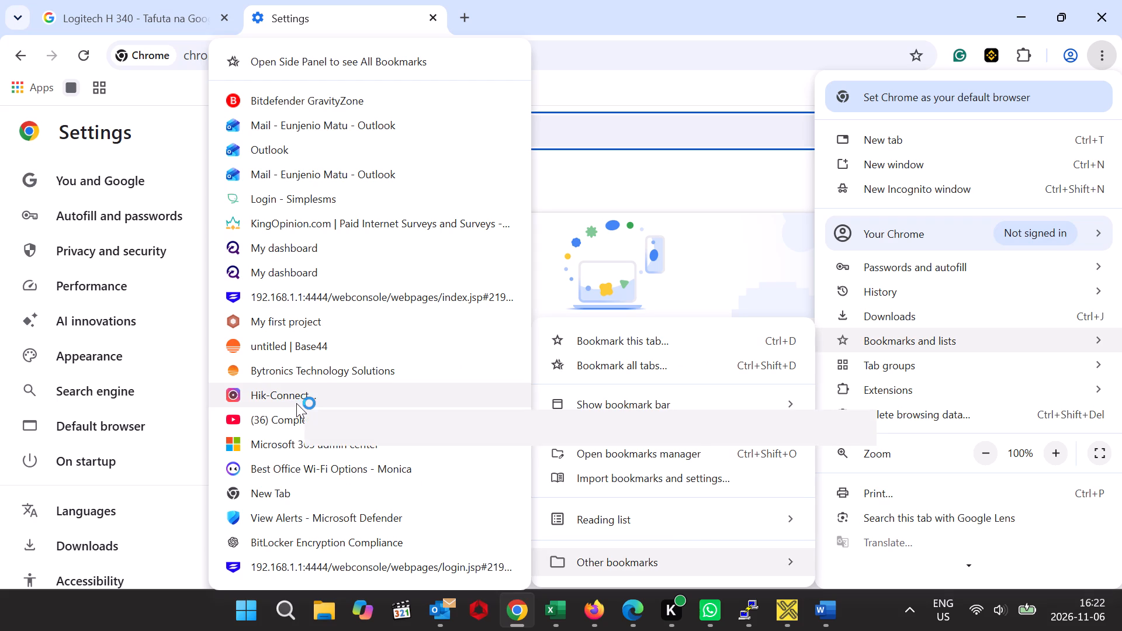
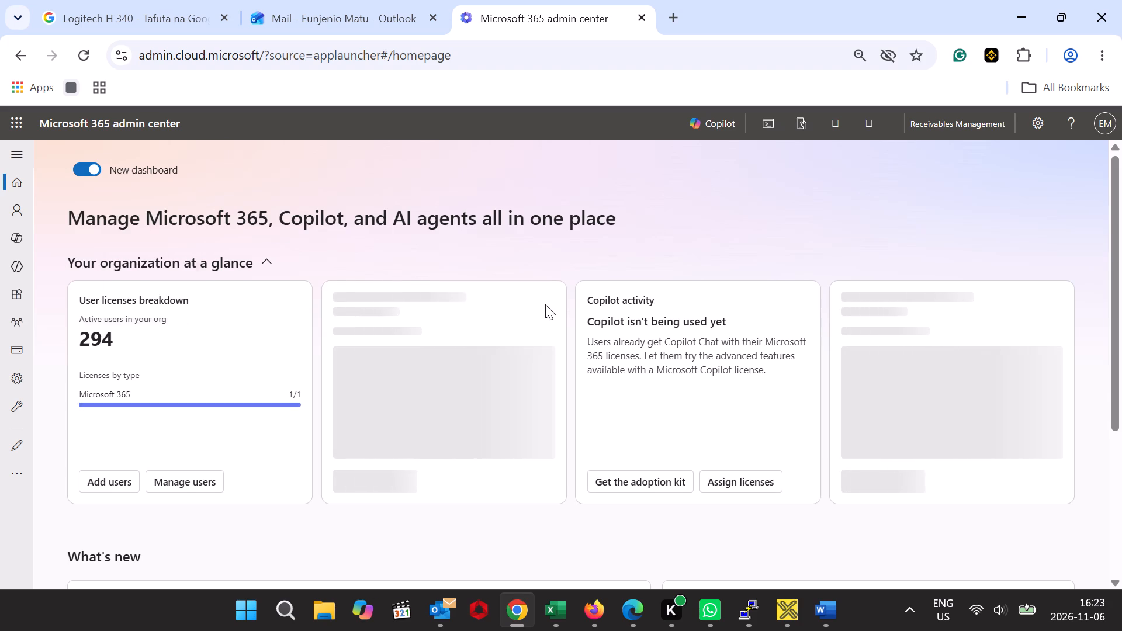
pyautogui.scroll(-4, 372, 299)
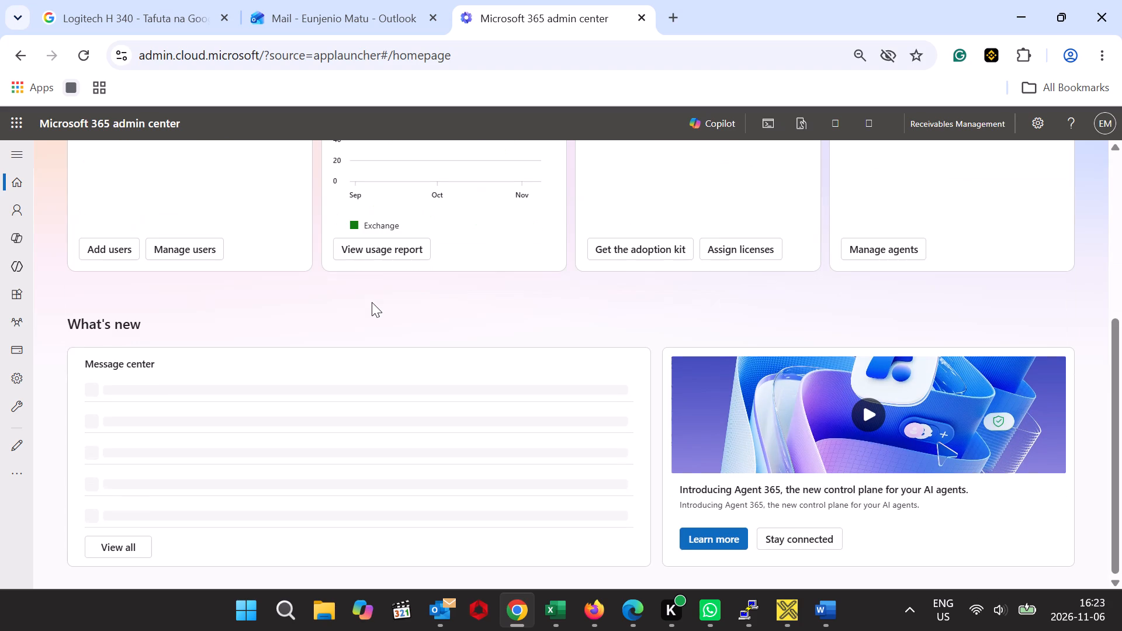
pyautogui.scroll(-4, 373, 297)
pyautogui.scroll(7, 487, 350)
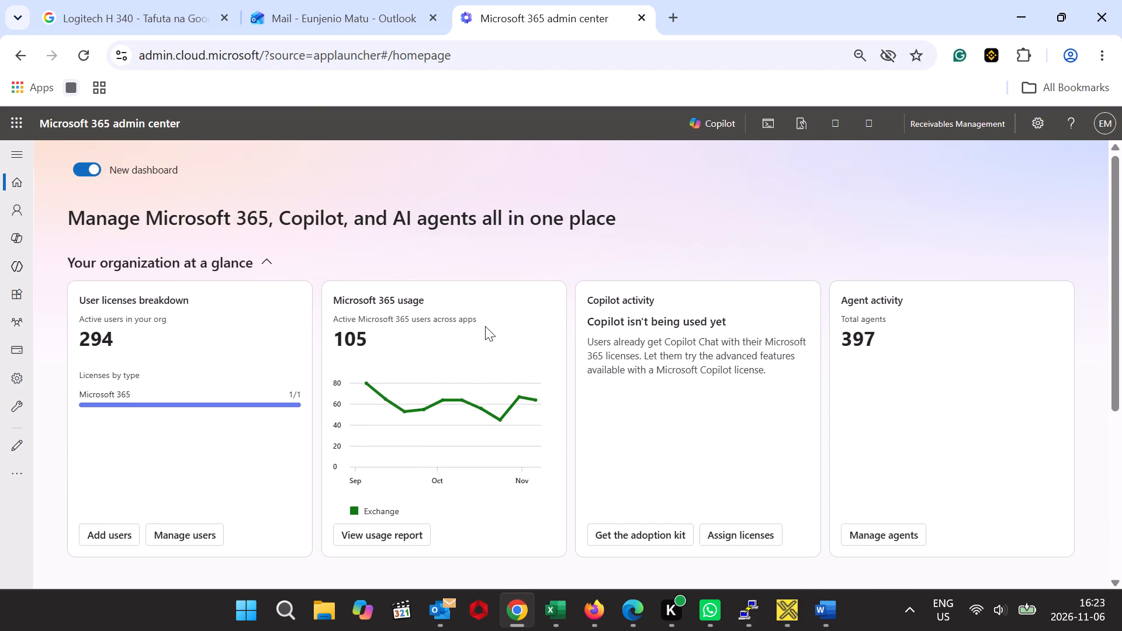
# Examine the Microsoft 365 admin center home dashboard, including its top actions and What's new section.
pyautogui.scroll(-7, 483, 325)
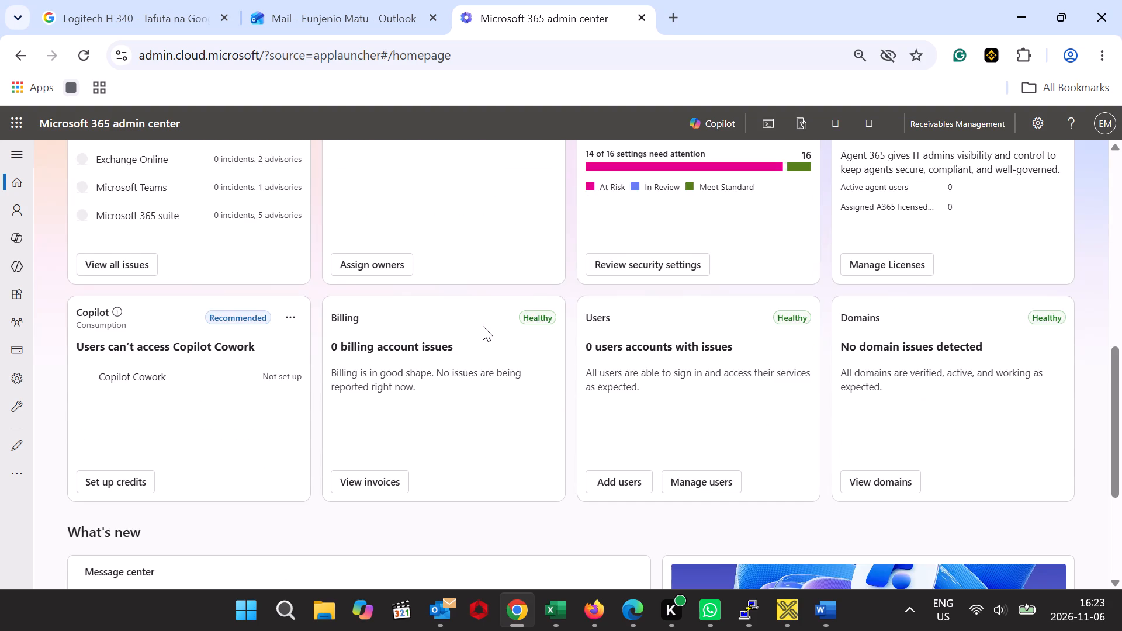
pyautogui.scroll(-2, 483, 326)
pyautogui.scroll(-2, 539, 386)
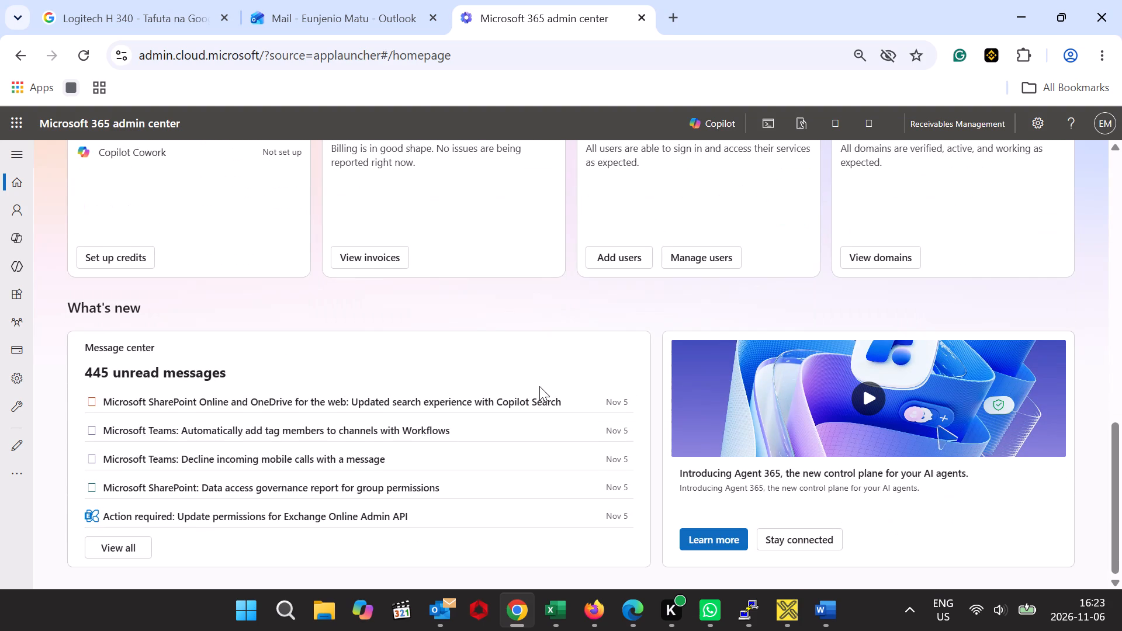
pyautogui.scroll(-2, 539, 381)
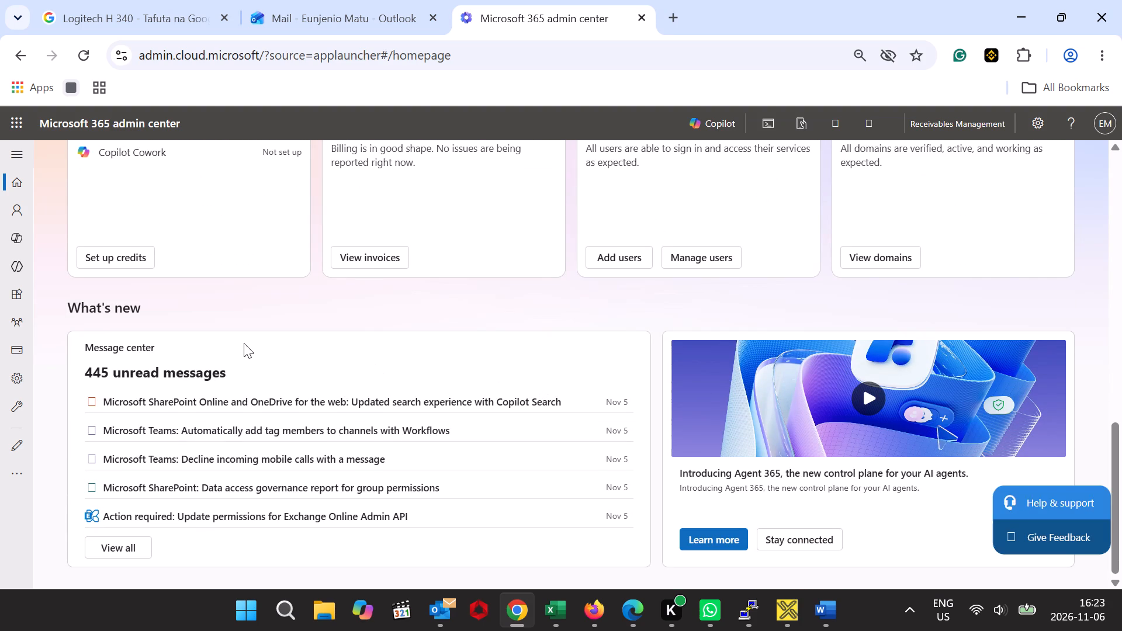
pyautogui.scroll(-4, 244, 343)
pyautogui.scroll(6, 559, 390)
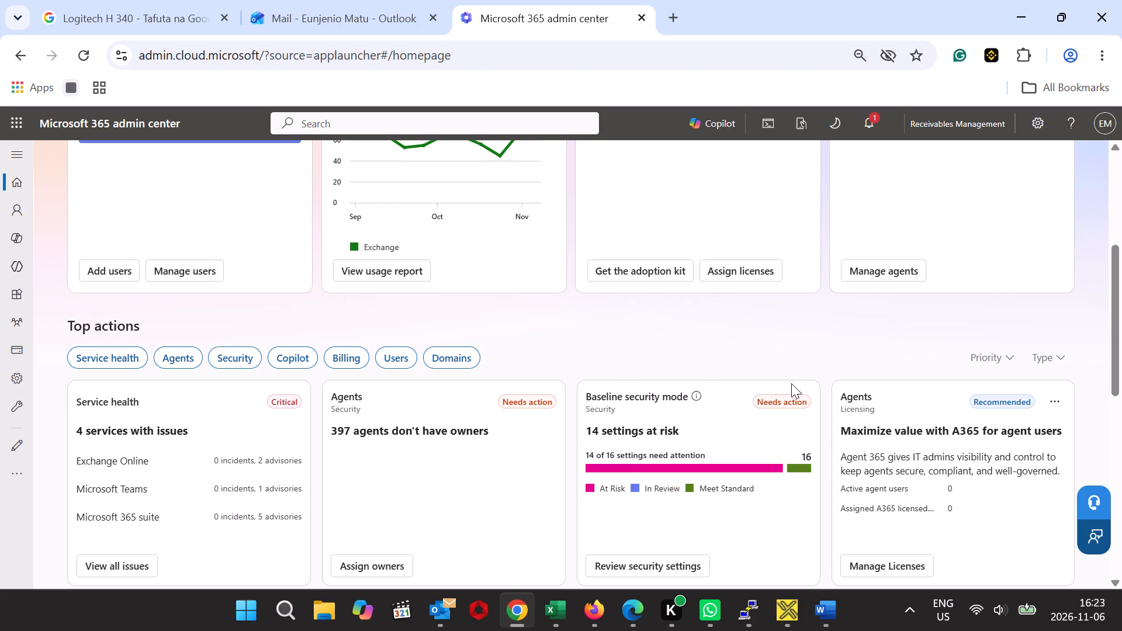
pyautogui.scroll(-1, 712, 484)
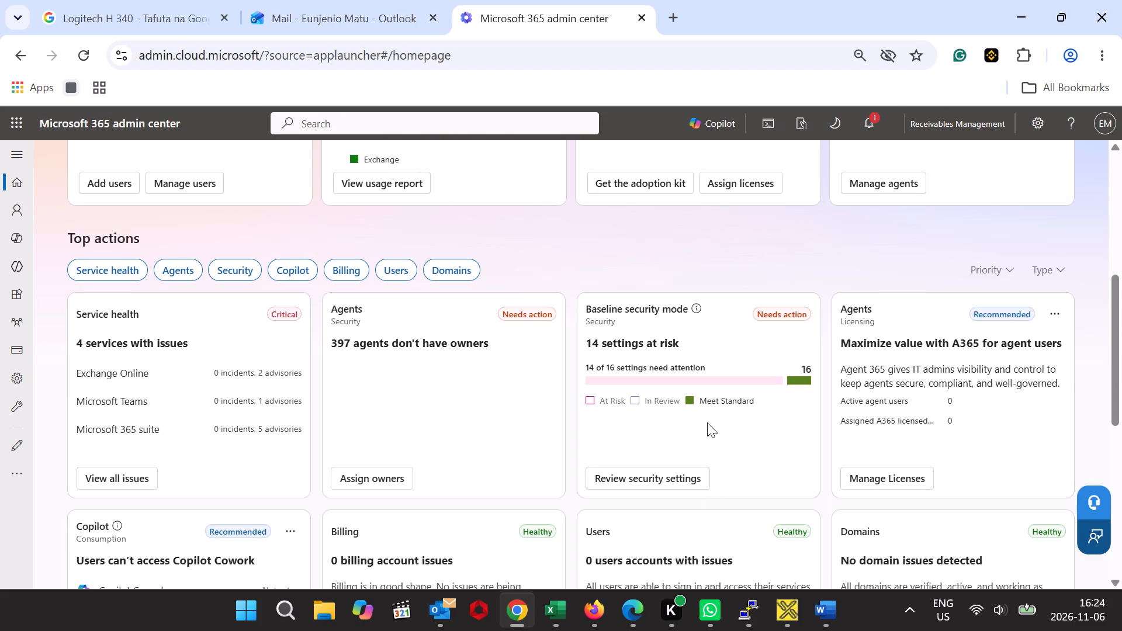
# Open the Baseline security mode settings and review the recommendations for authentication, files, and devices and endpoints.
pyautogui.click(673, 481)
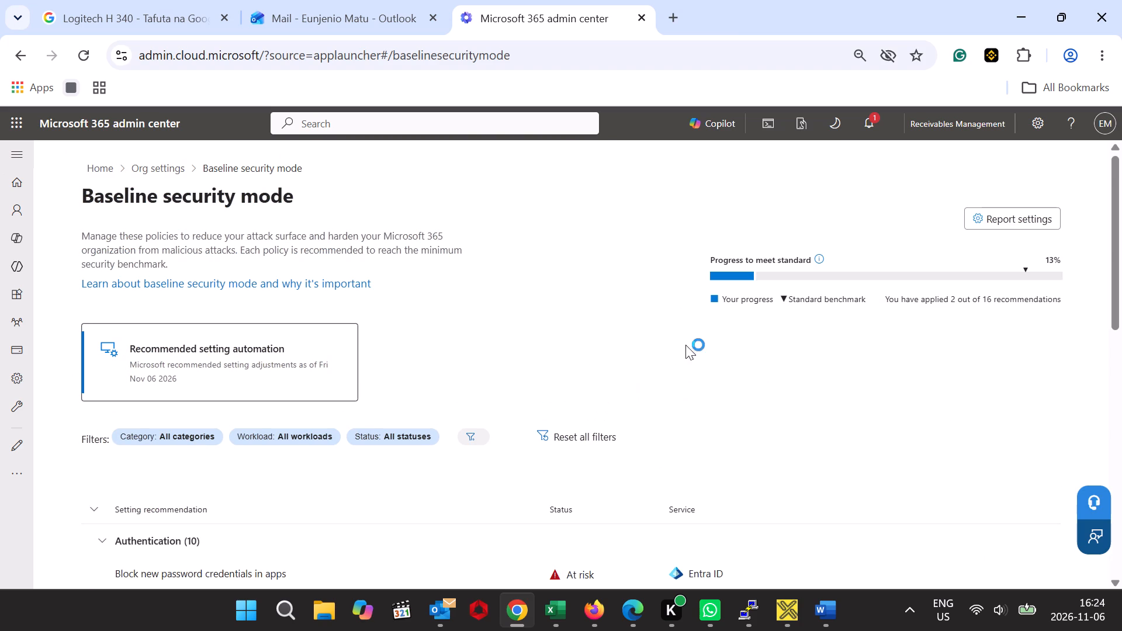
pyautogui.scroll(-2, 376, 443)
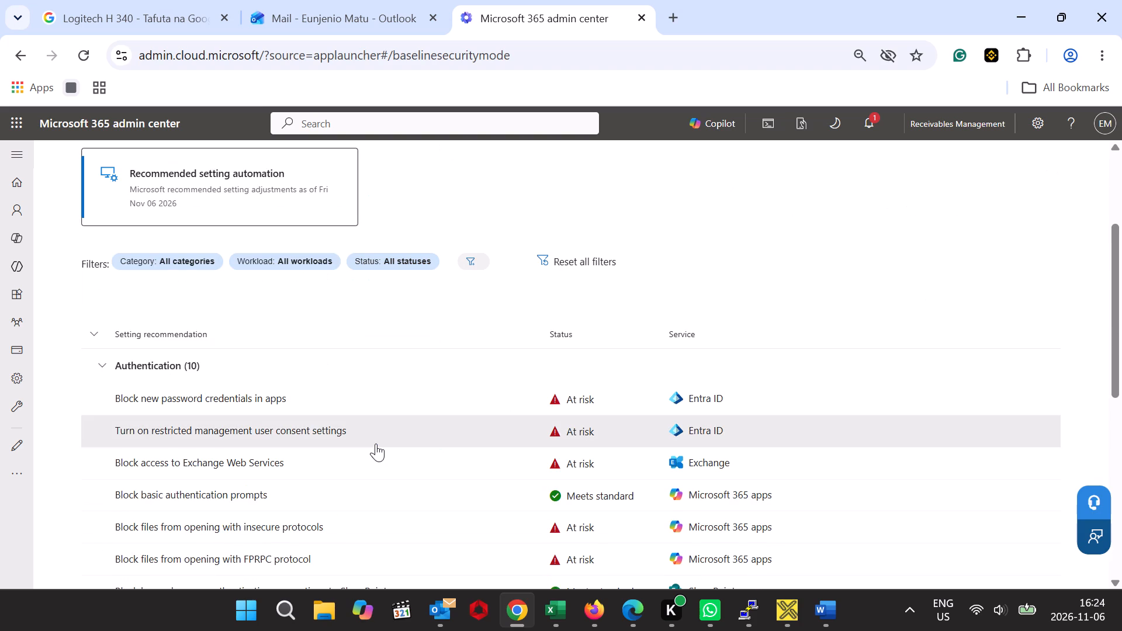
pyautogui.scroll(-1, 375, 443)
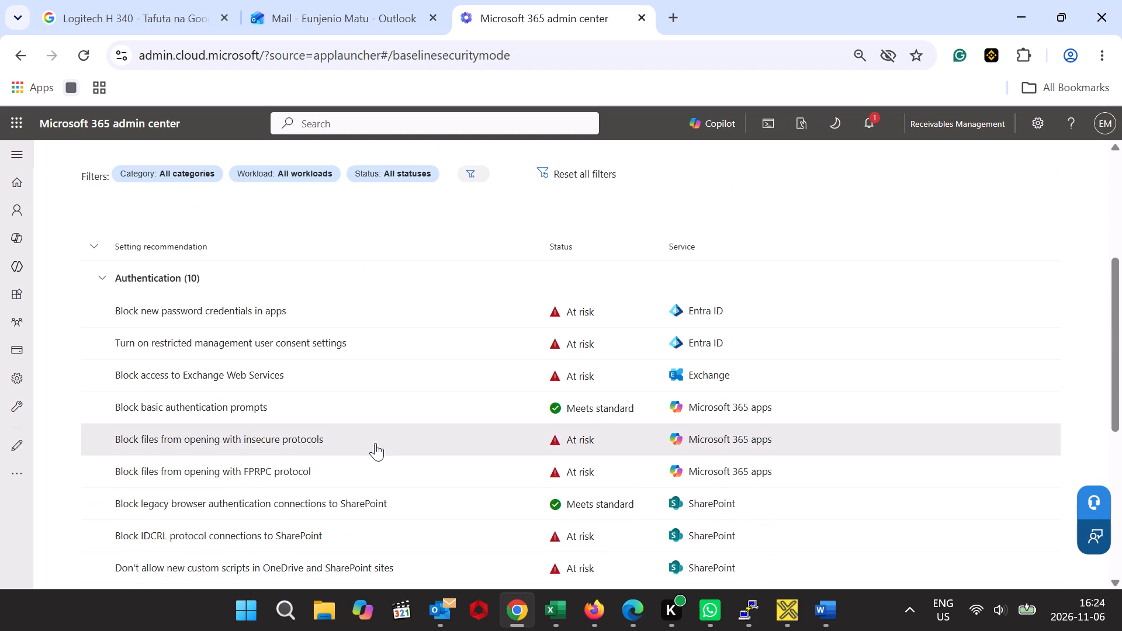
pyautogui.scroll(-4, 387, 427)
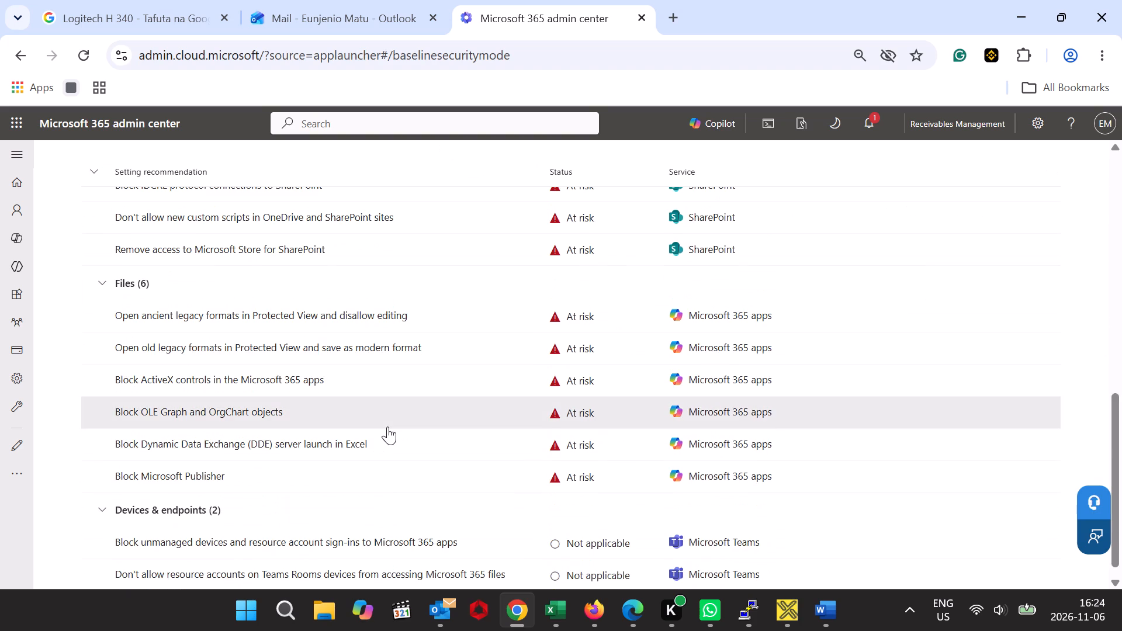
pyautogui.scroll(-3, 387, 427)
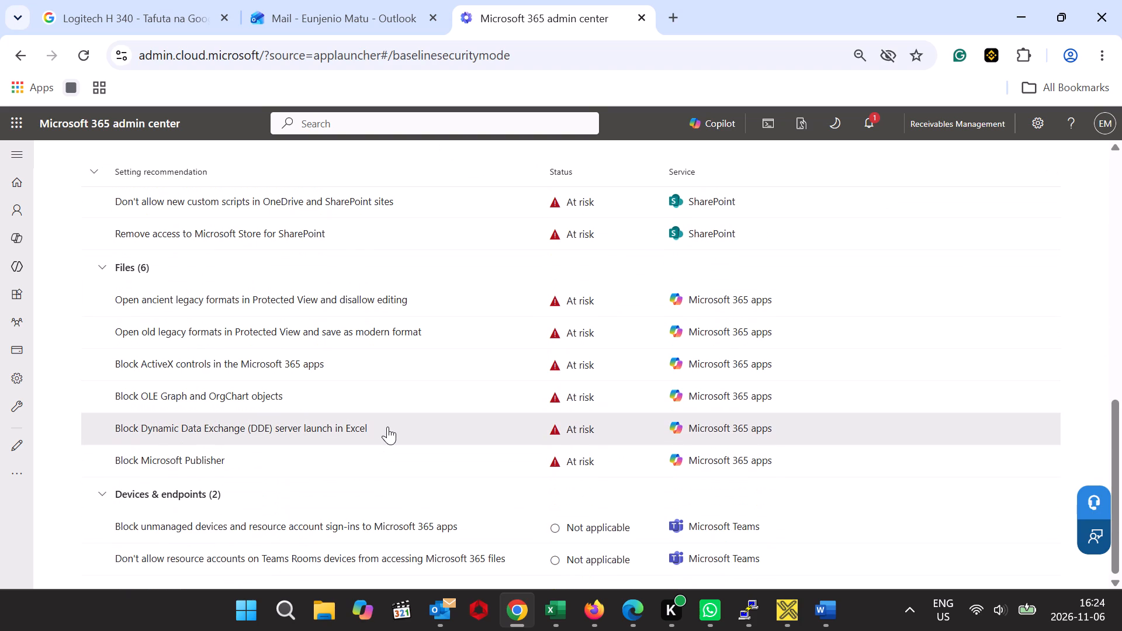
pyautogui.scroll(2, 401, 432)
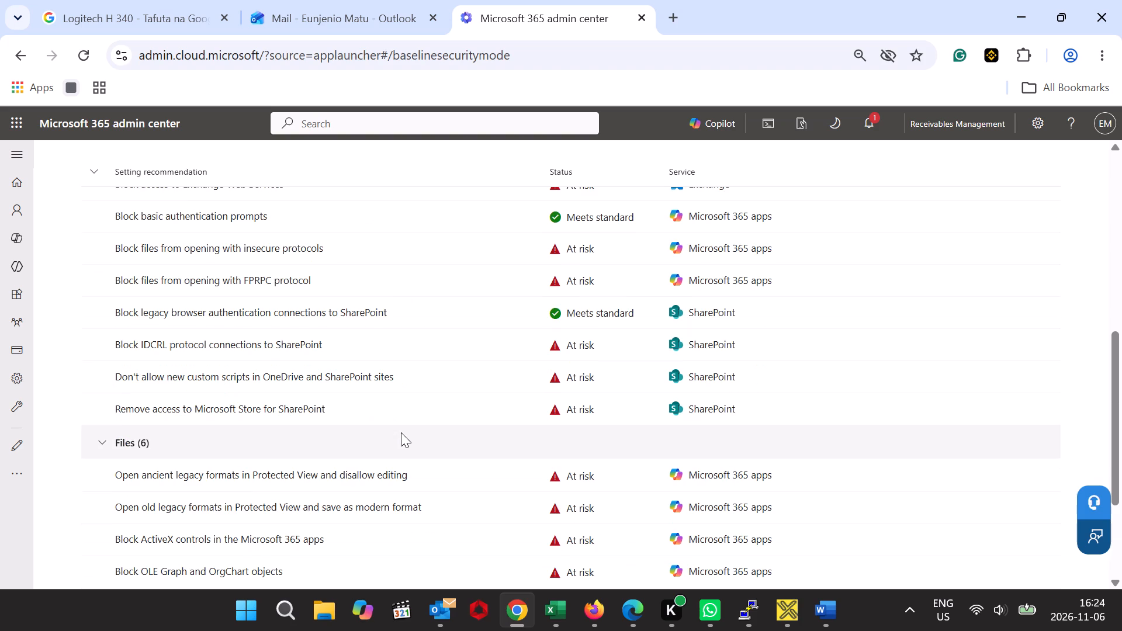
pyautogui.scroll(2, 401, 432)
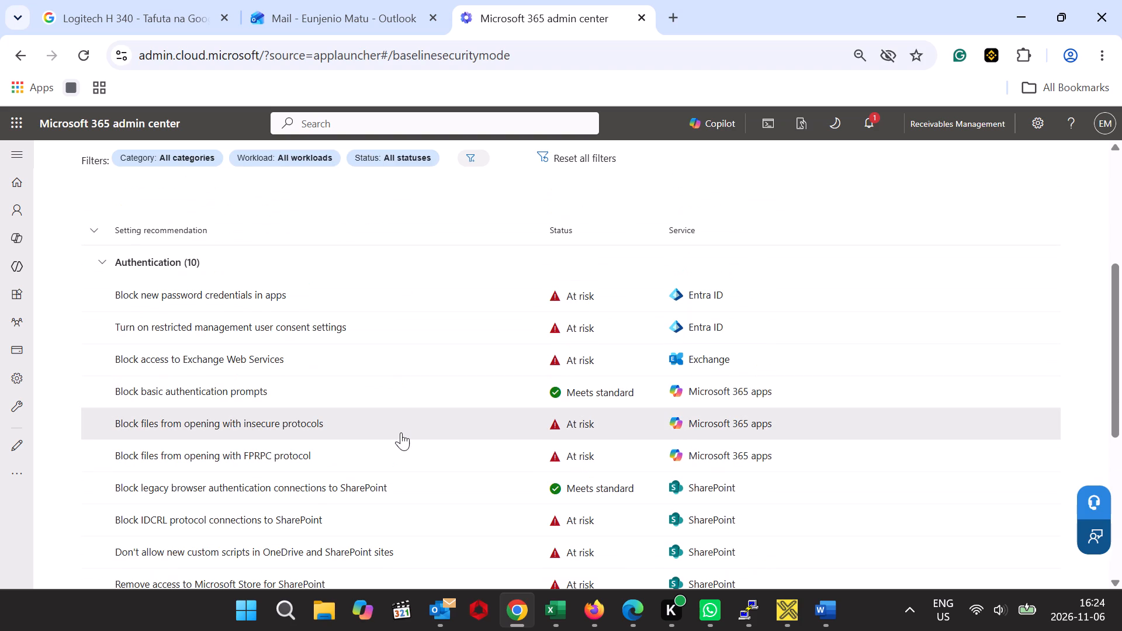
pyautogui.scroll(-2, 401, 432)
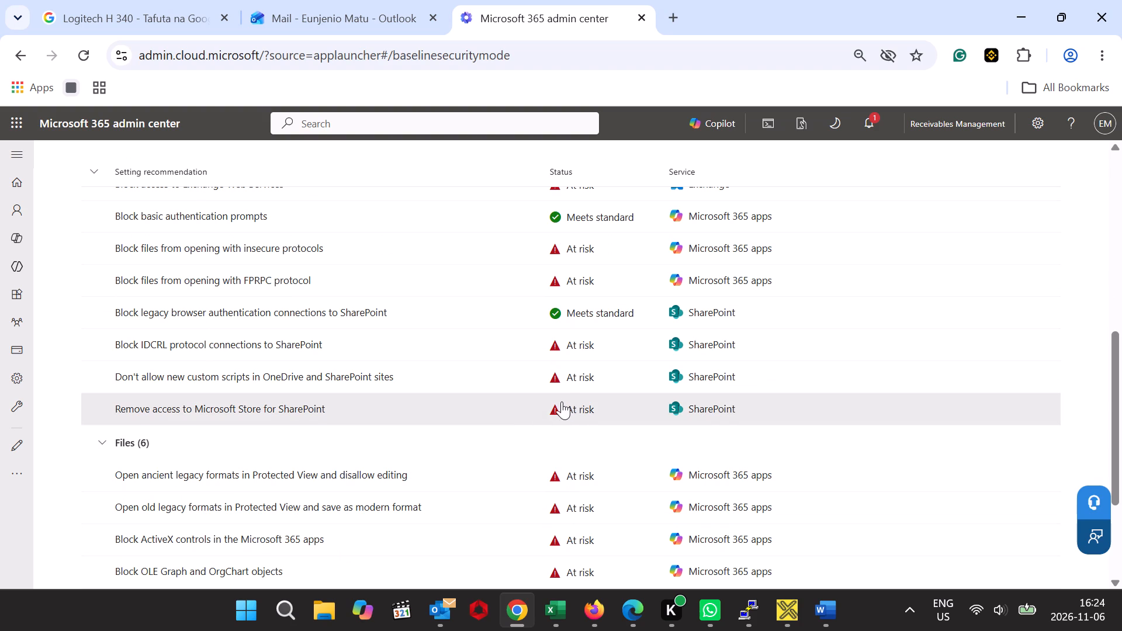
pyautogui.scroll(2, 600, 322)
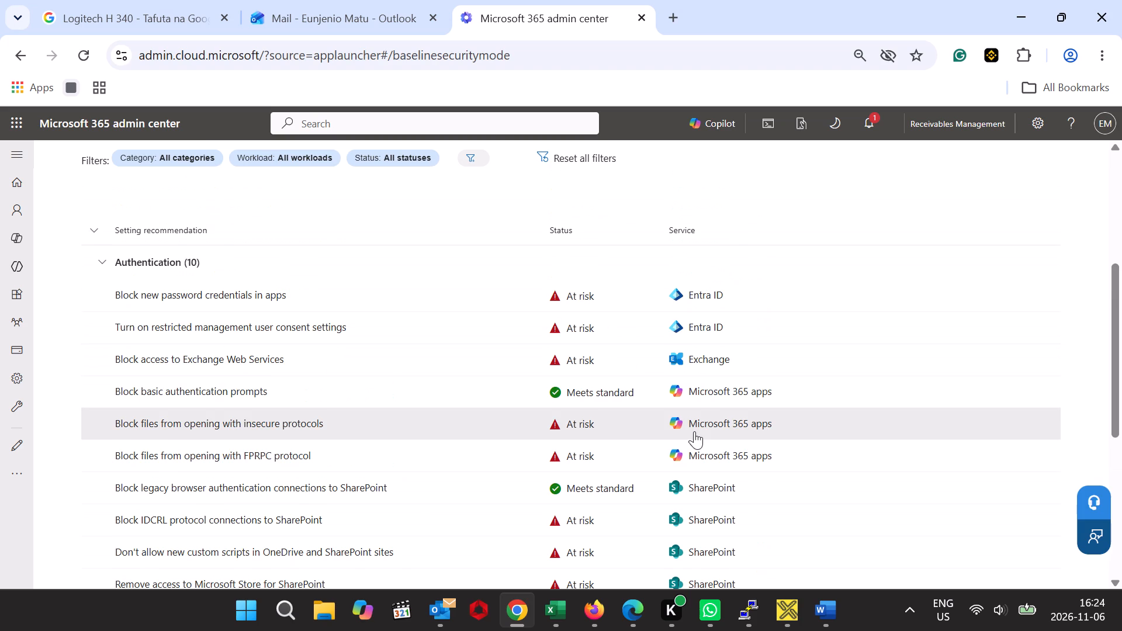
pyautogui.scroll(-2, 701, 457)
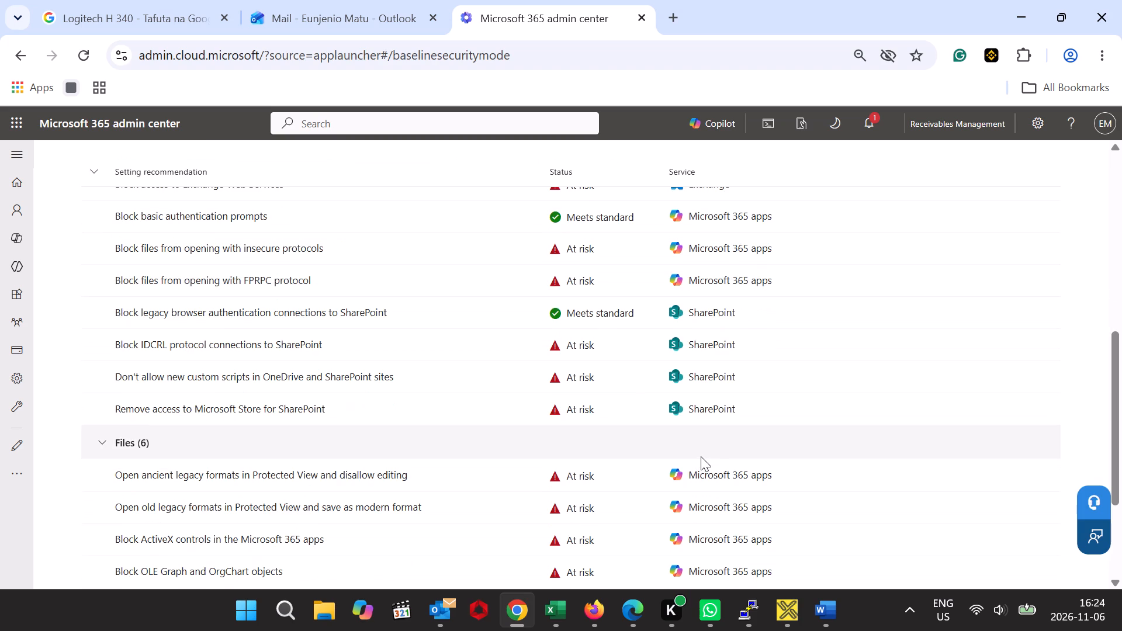
pyautogui.scroll(-2, 687, 446)
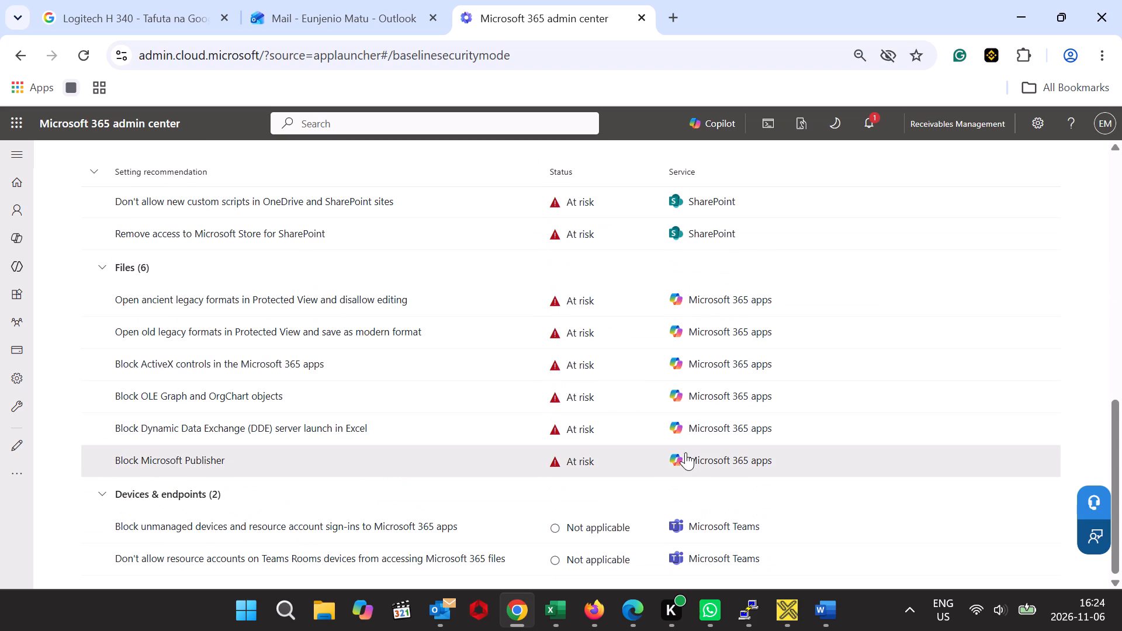
pyautogui.scroll(-1, 685, 452)
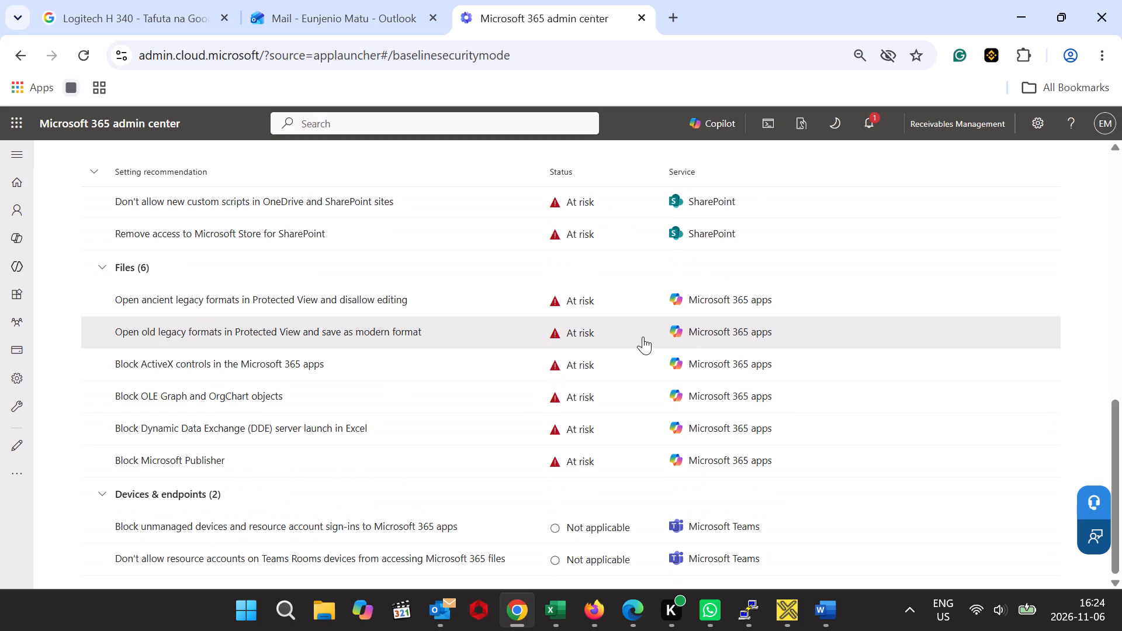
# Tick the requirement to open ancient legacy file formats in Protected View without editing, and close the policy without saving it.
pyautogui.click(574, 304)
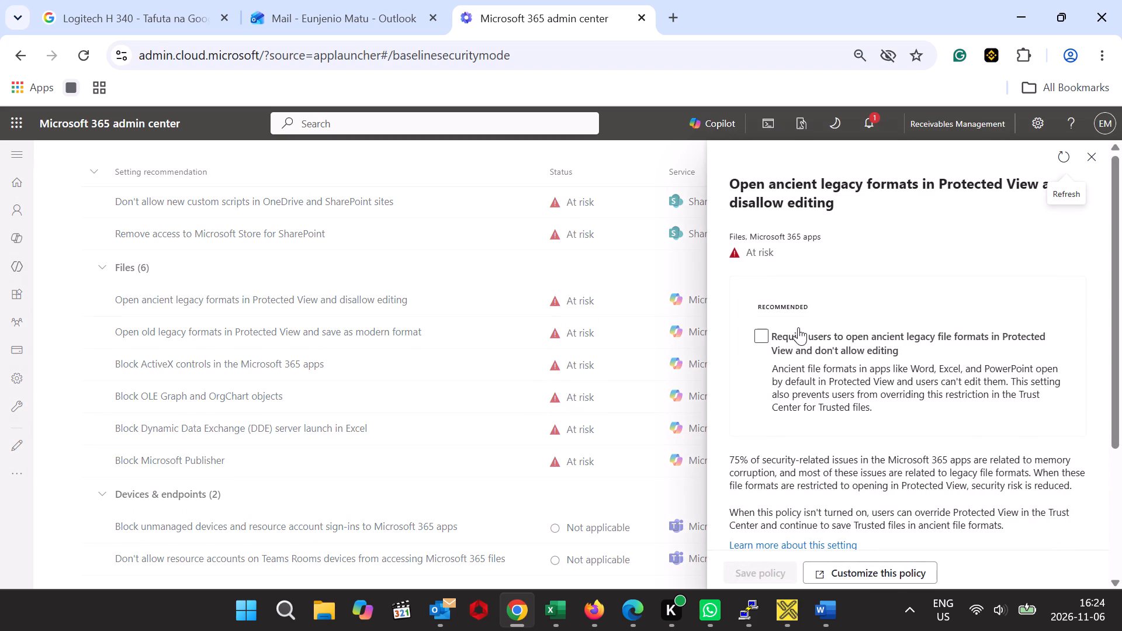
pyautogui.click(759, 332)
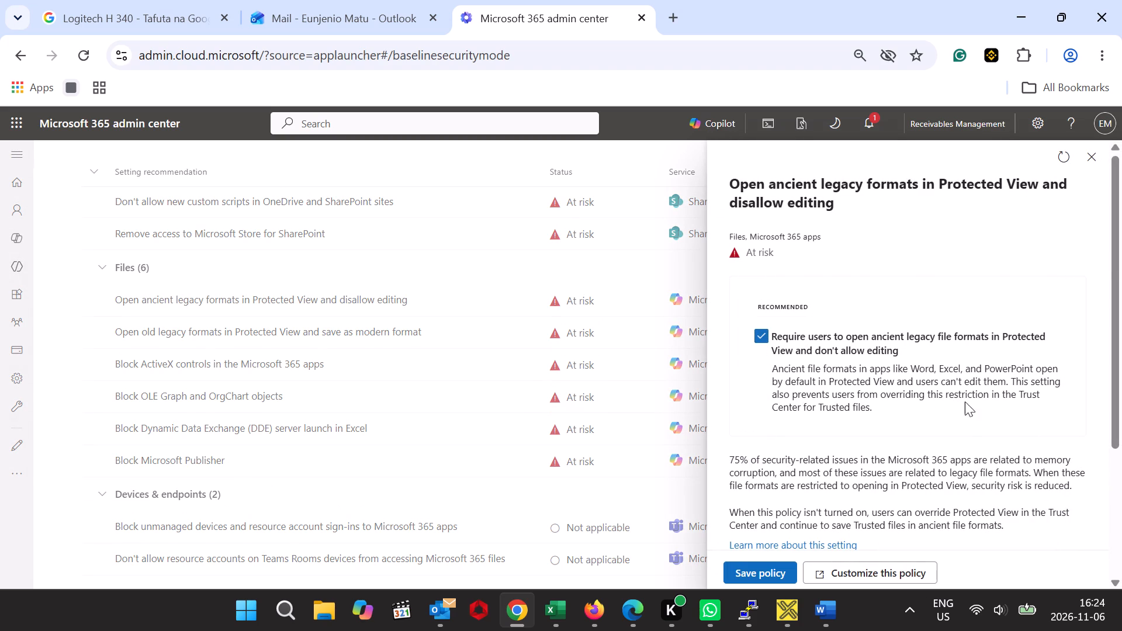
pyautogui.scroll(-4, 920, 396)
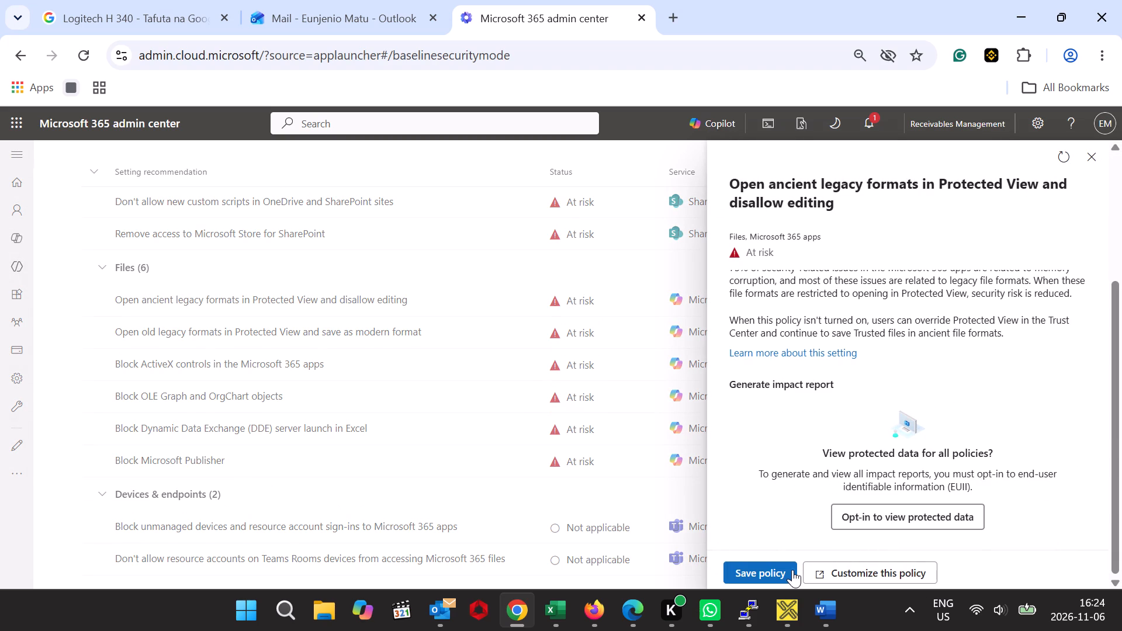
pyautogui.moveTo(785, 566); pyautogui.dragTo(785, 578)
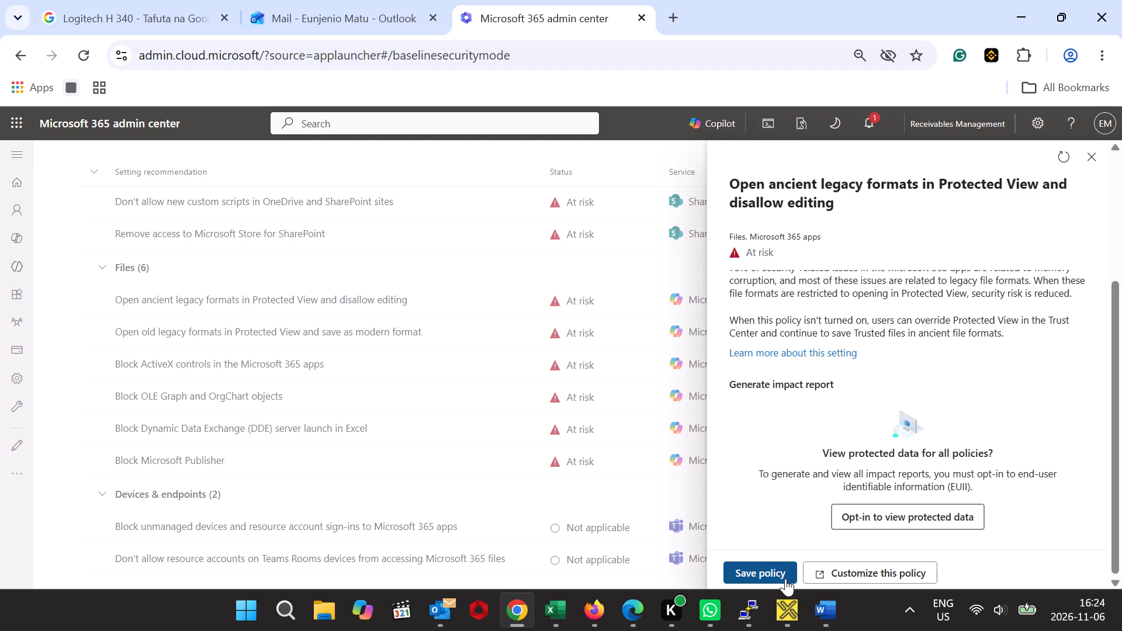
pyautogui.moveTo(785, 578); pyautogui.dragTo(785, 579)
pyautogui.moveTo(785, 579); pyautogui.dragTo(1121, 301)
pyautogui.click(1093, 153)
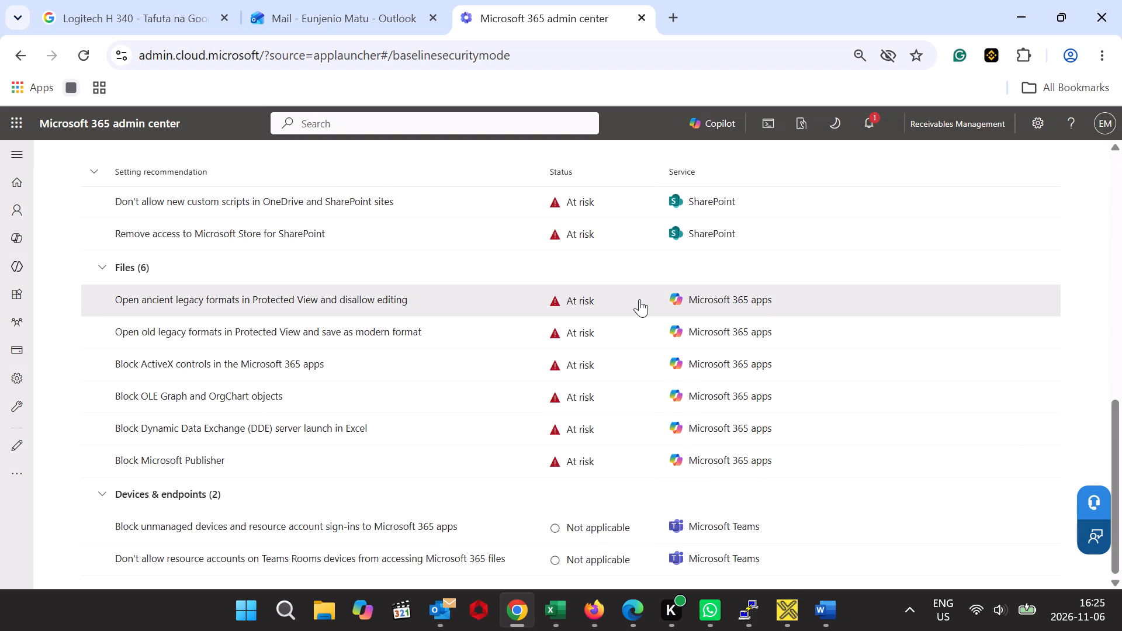
# Examine the details of the policy blocking legacy browser authentication connections to SharePoint, and close them.
pyautogui.scroll(4, 639, 299)
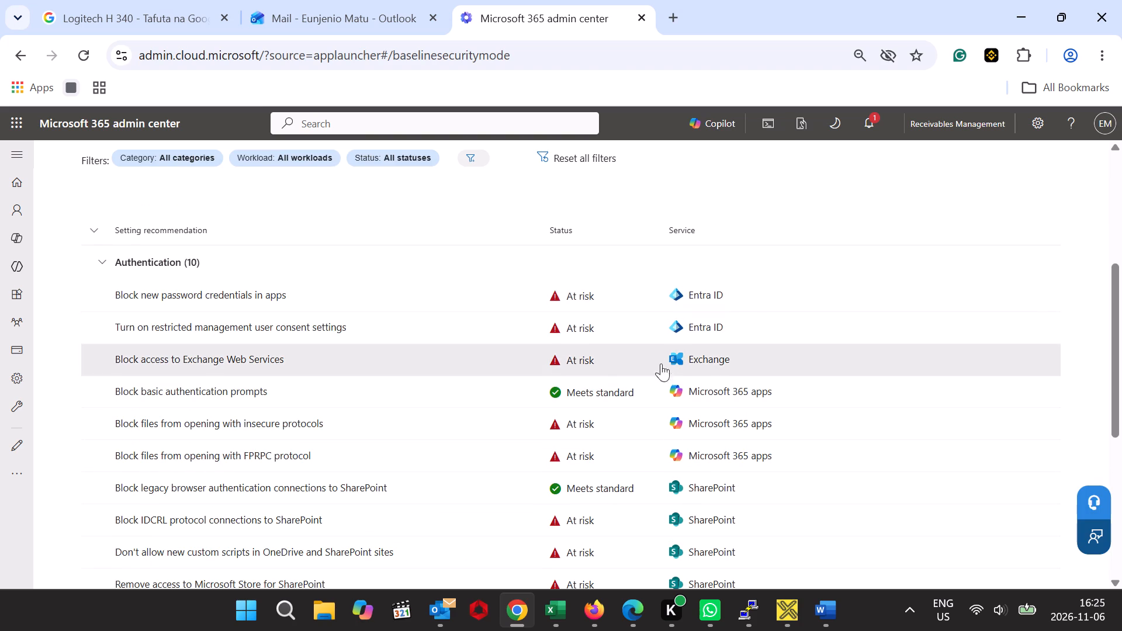
pyautogui.scroll(-4, 673, 392)
pyautogui.scroll(1, 672, 405)
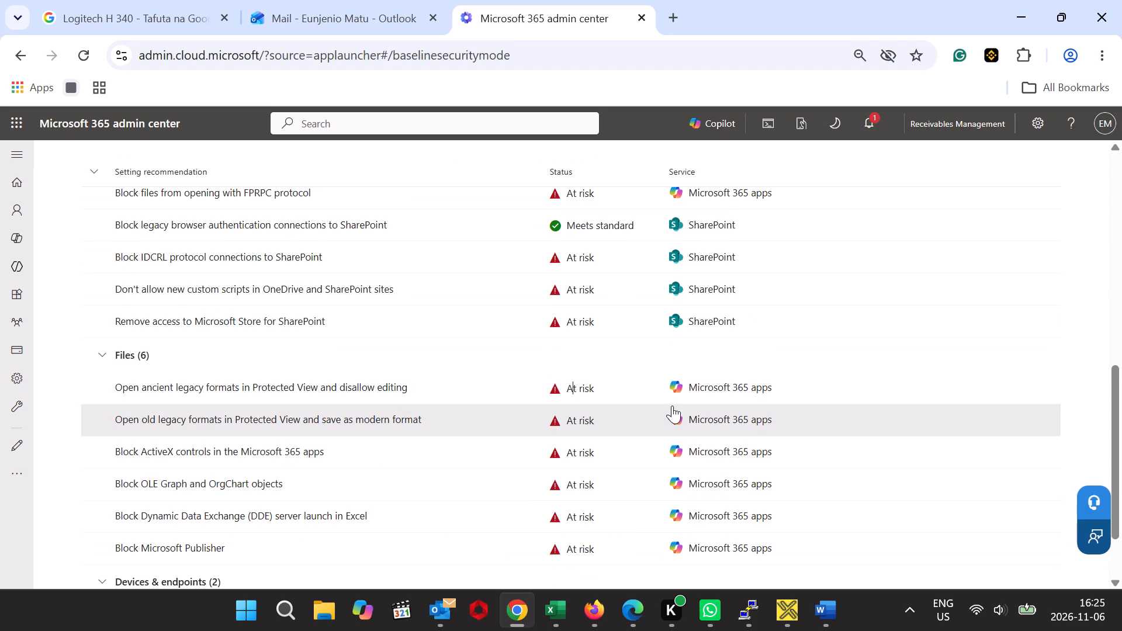
pyautogui.click(684, 219)
pyautogui.scroll(-3, 793, 462)
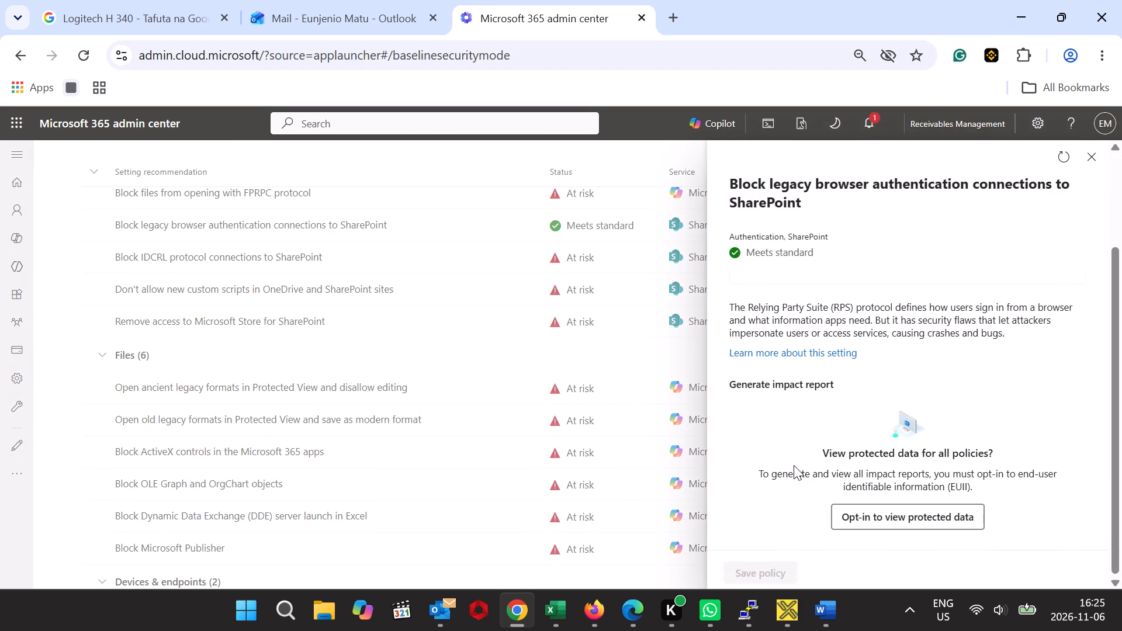
pyautogui.scroll(5, 794, 466)
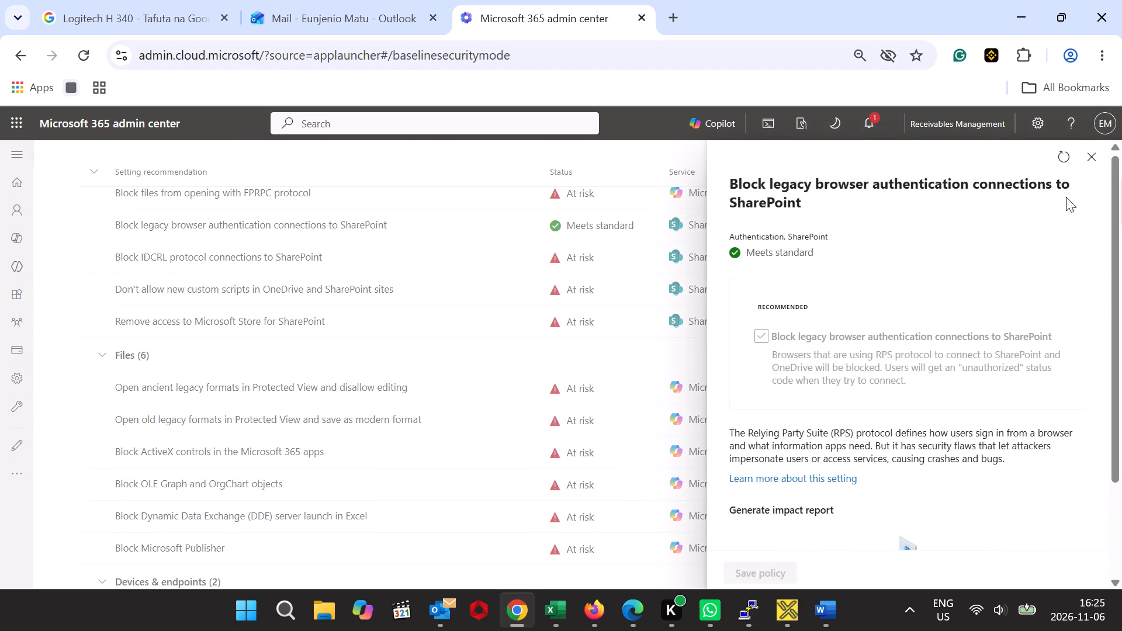
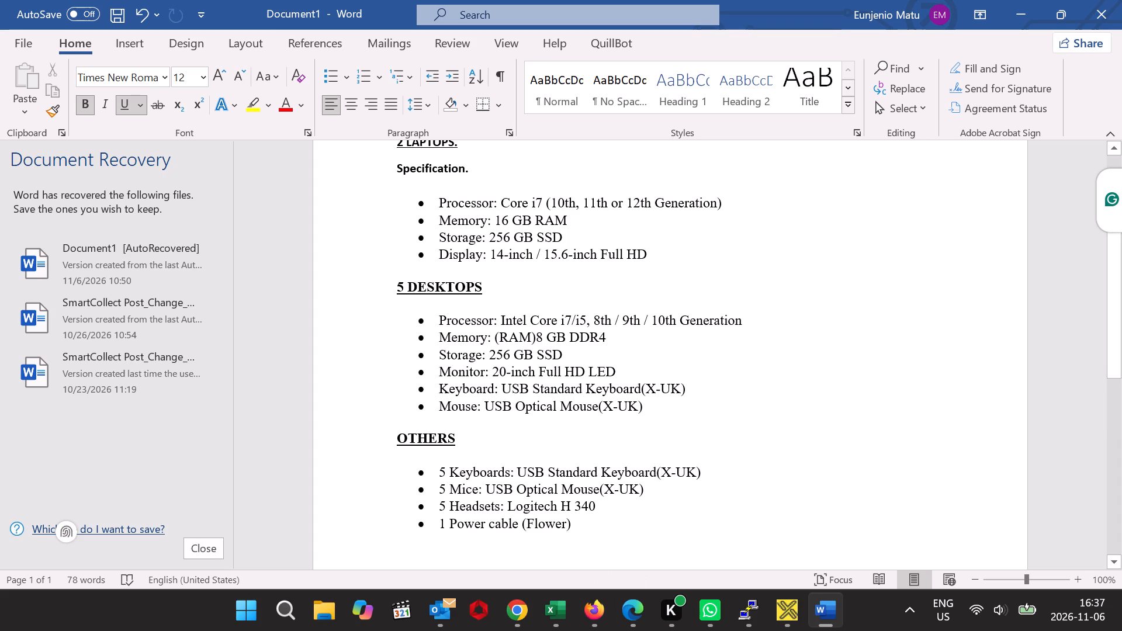
pyautogui.scroll(-4, 681, 525)
pyautogui.scroll(4, 659, 556)
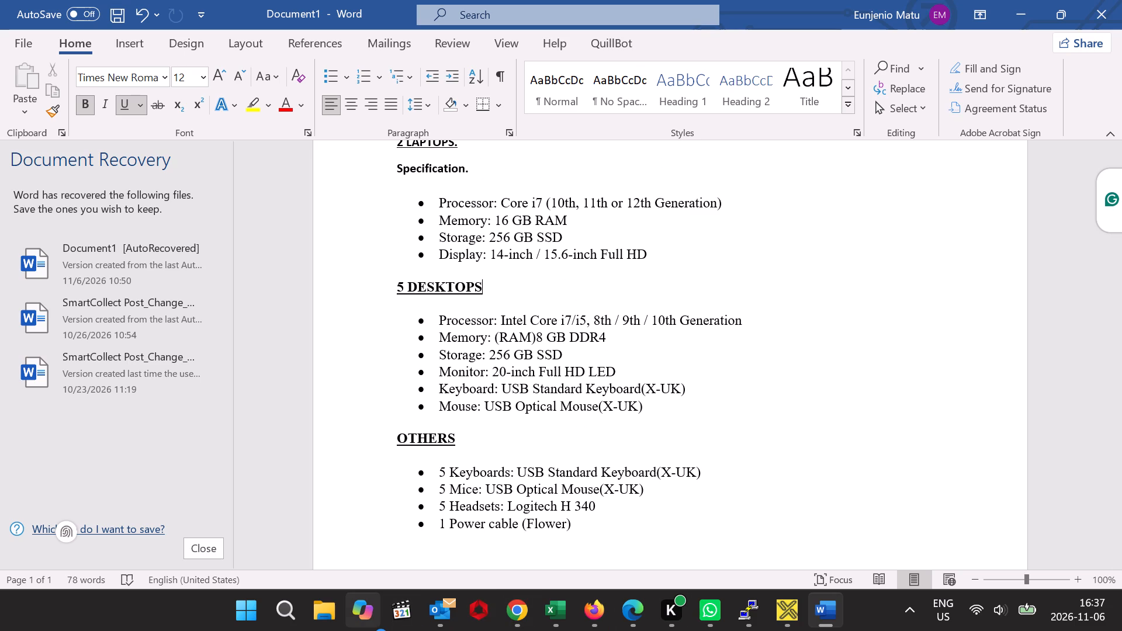
# Find the Snipping Tool among the recent Windows searches, keeping the equipment list document in the background.
pyautogui.keyDown('ctrl'); pyautogui.scroll(-1, 549, 479); pyautogui.keyUp('ctrl')
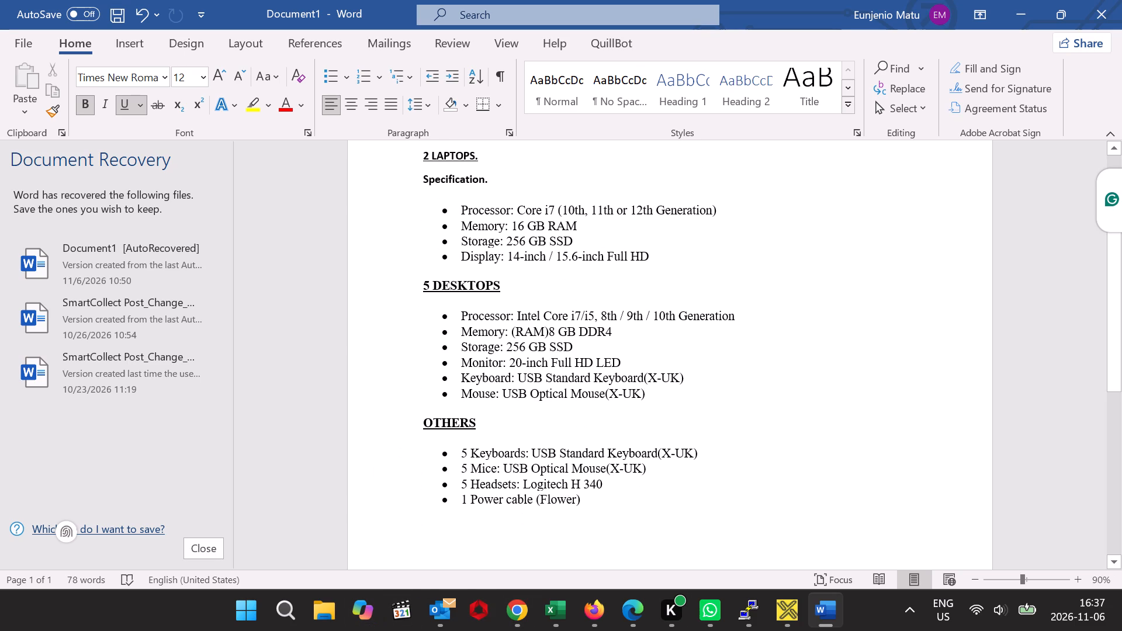
pyautogui.click(276, 611)
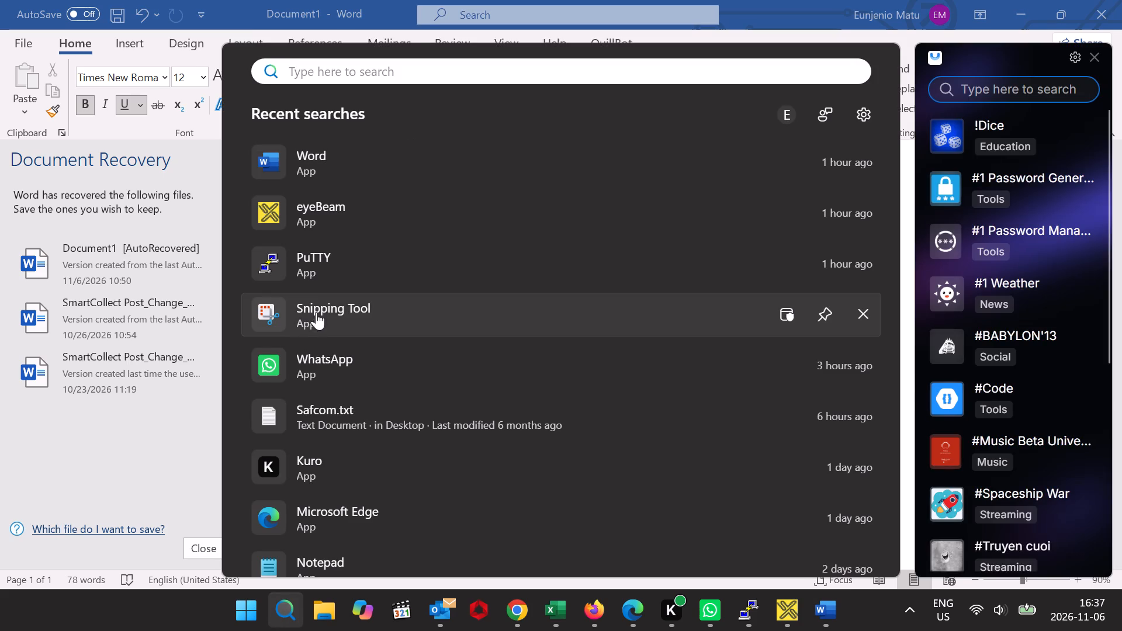
# Capture the document area from the 2 LAPTOPS heading through the OTHERS list with Snipping Tool and copy the snip.
pyautogui.click(321, 304)
pyautogui.click(392, 244)
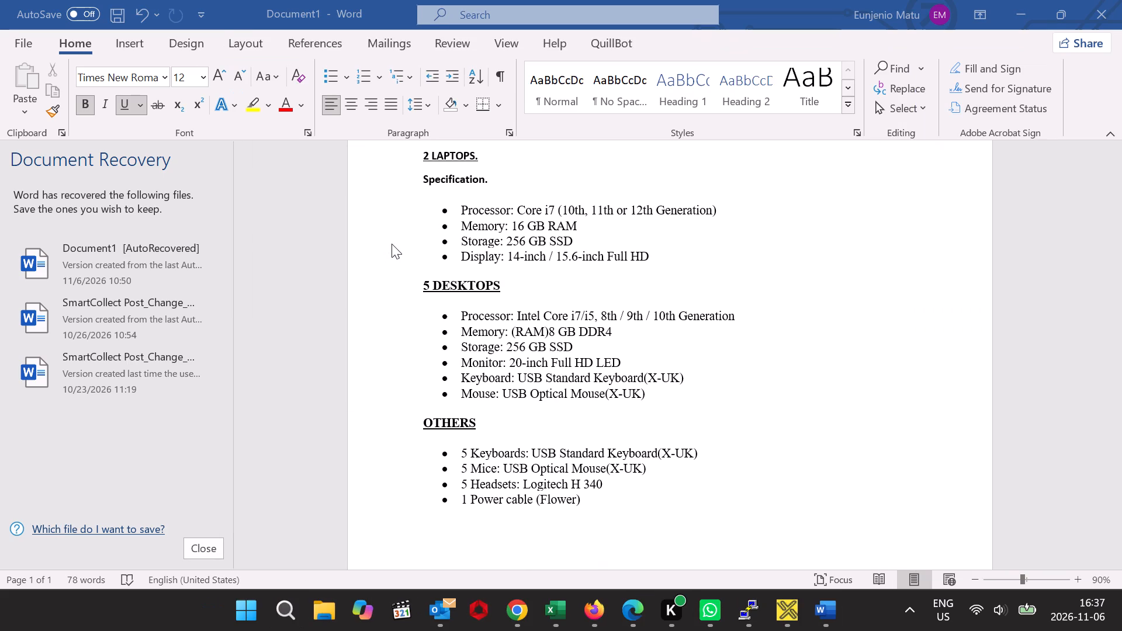
pyautogui.moveTo(364, 141); pyautogui.dragTo(612, 214)
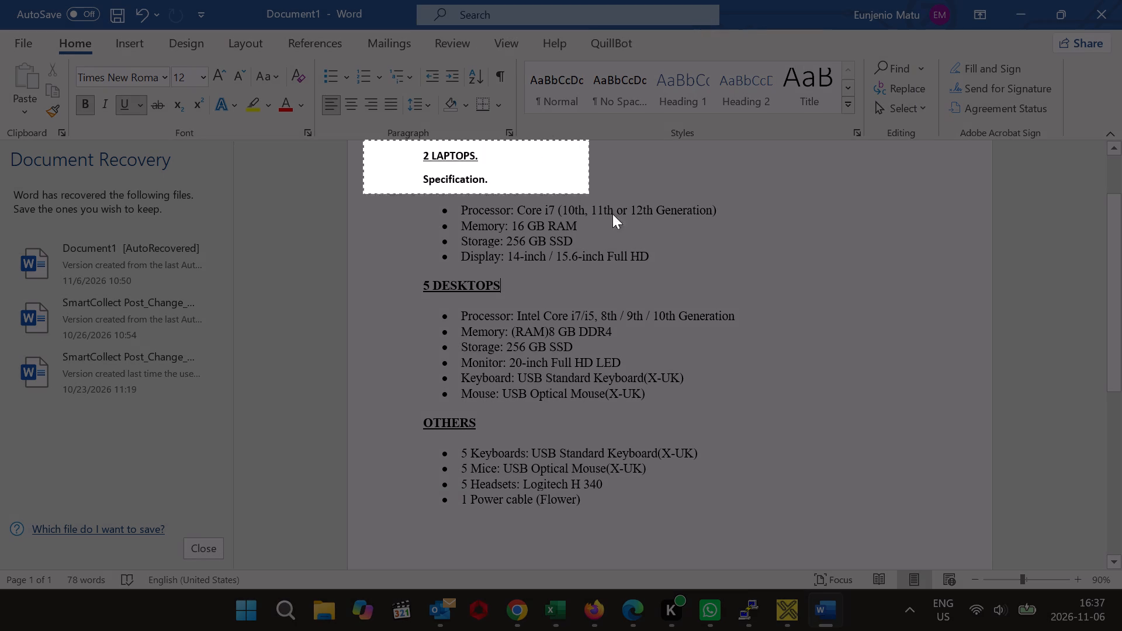
pyautogui.moveTo(612, 214); pyautogui.dragTo(823, 533)
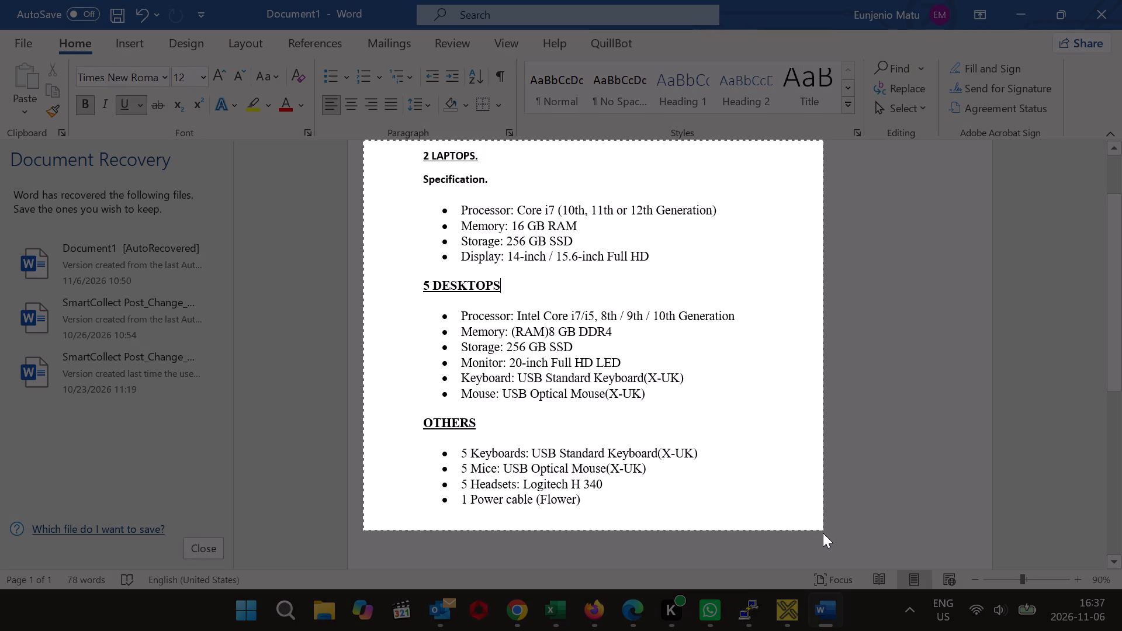
pyautogui.moveTo(823, 533); pyautogui.dragTo(827, 543)
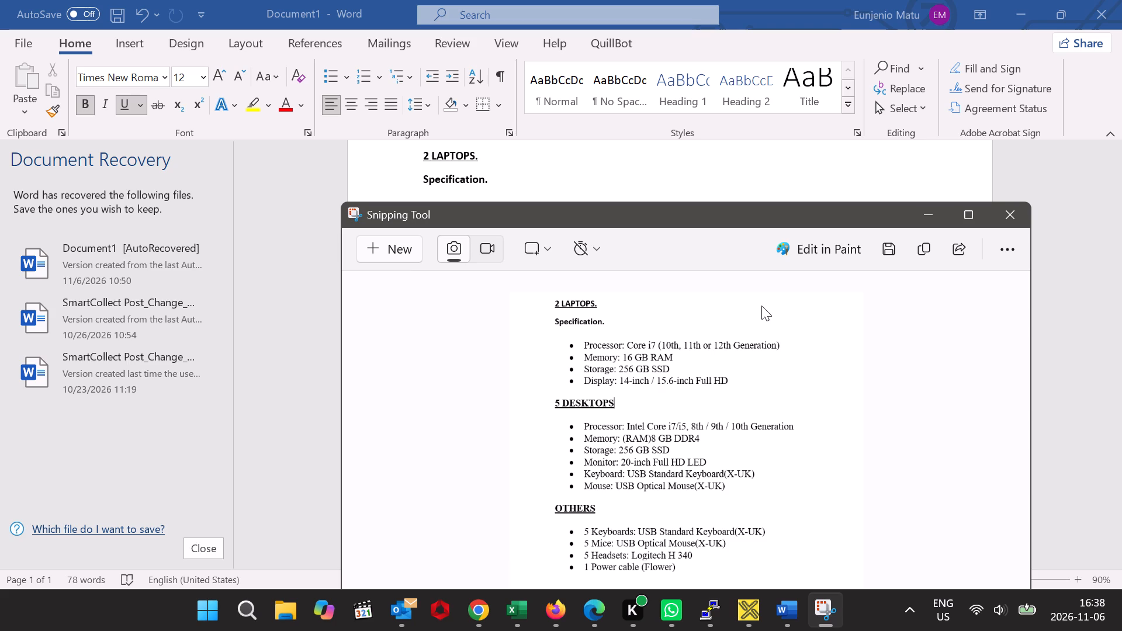
pyautogui.click(927, 250)
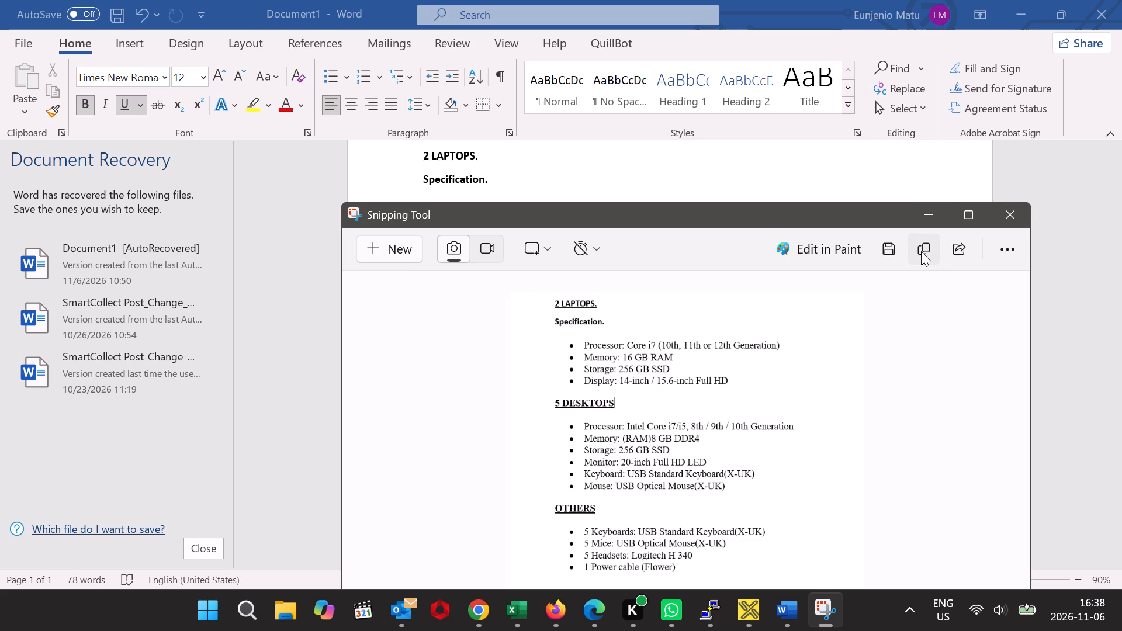
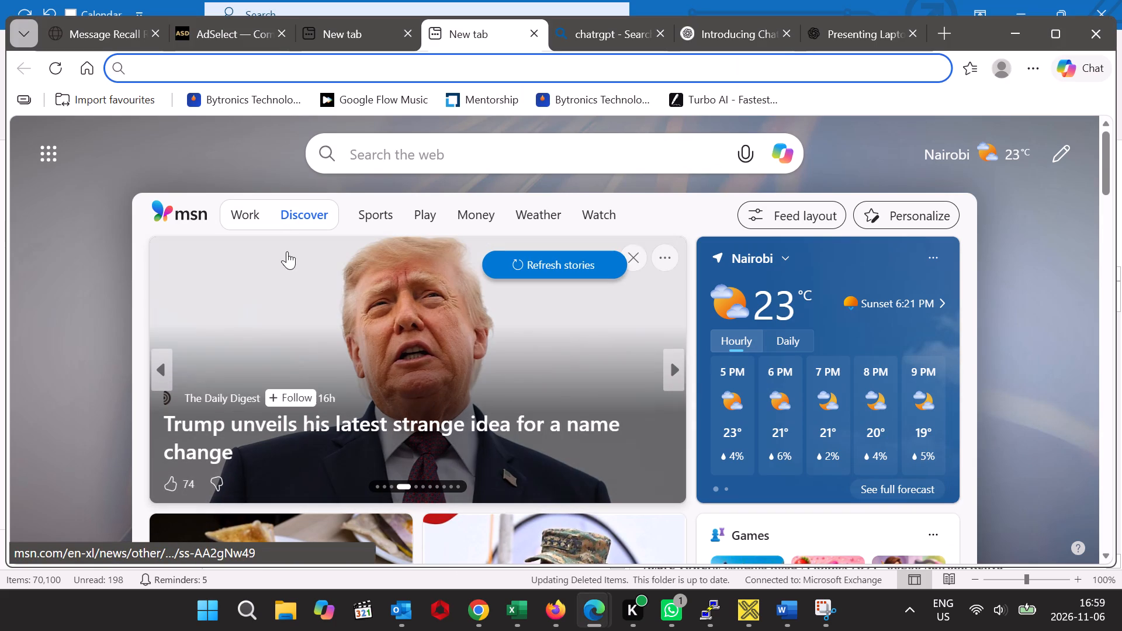
# Switch to the AdSelect page in Edge and look through its home dashboard, from the daily bonus to the recent earnings entries.
pyautogui.scroll(1, 296, 259)
pyautogui.click(210, 42)
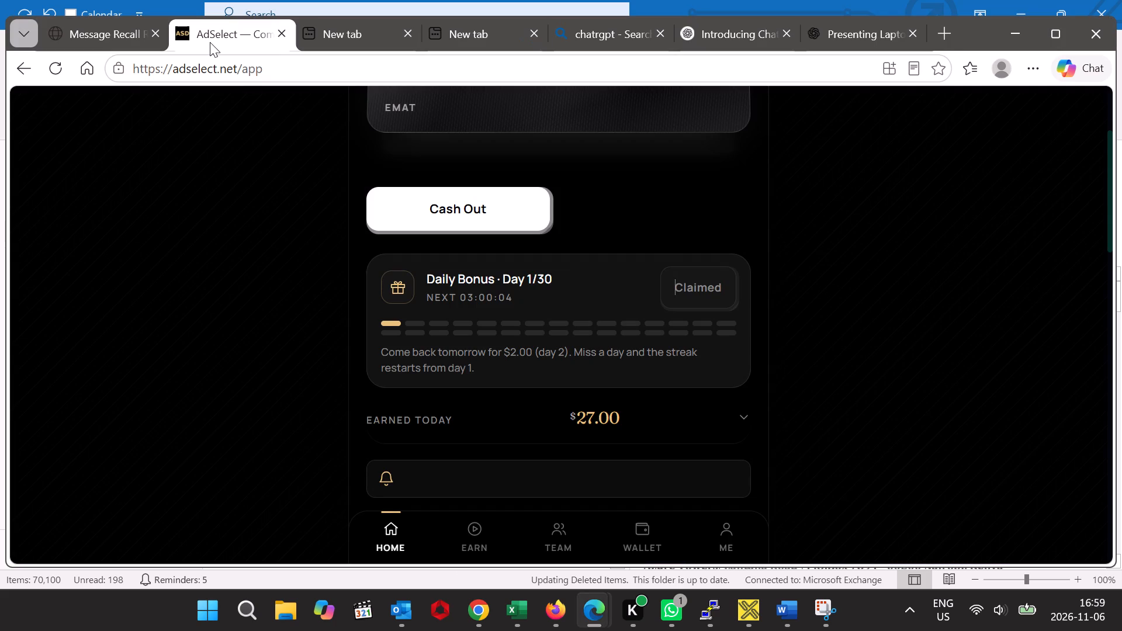
pyautogui.scroll(-4, 536, 387)
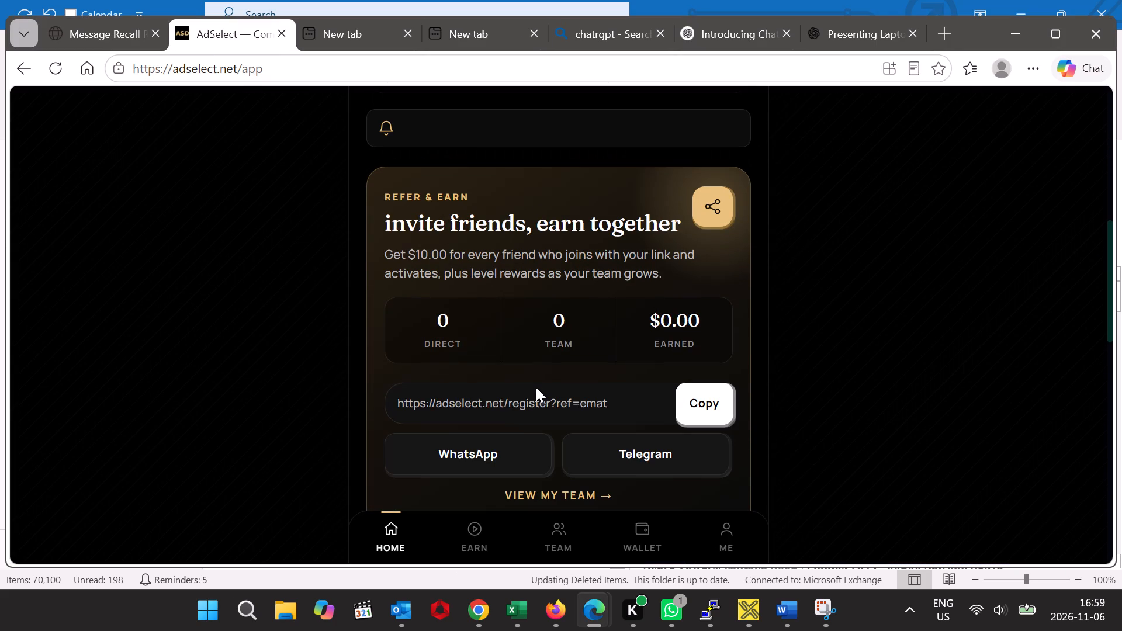
pyautogui.scroll(-1, 536, 387)
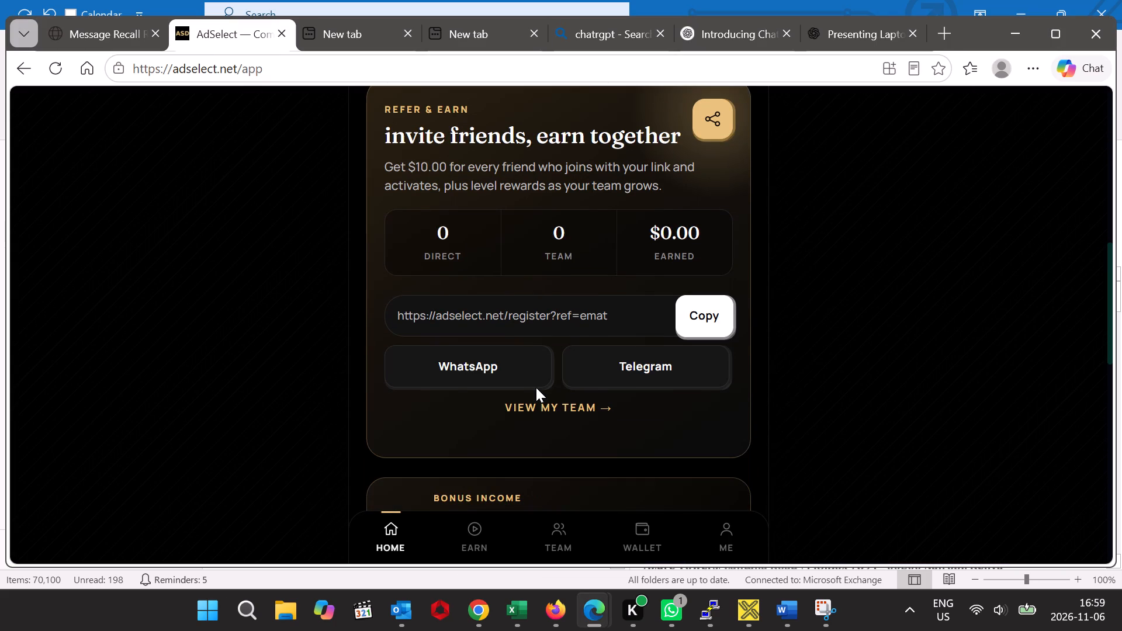
pyautogui.scroll(-2, 536, 387)
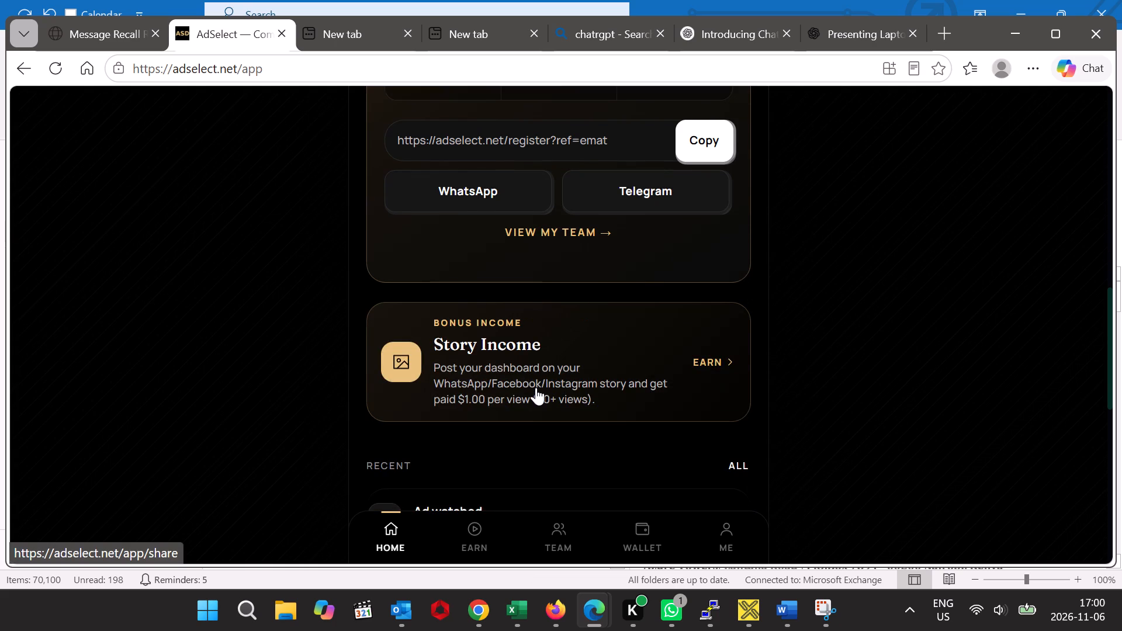
pyautogui.scroll(-1, 536, 387)
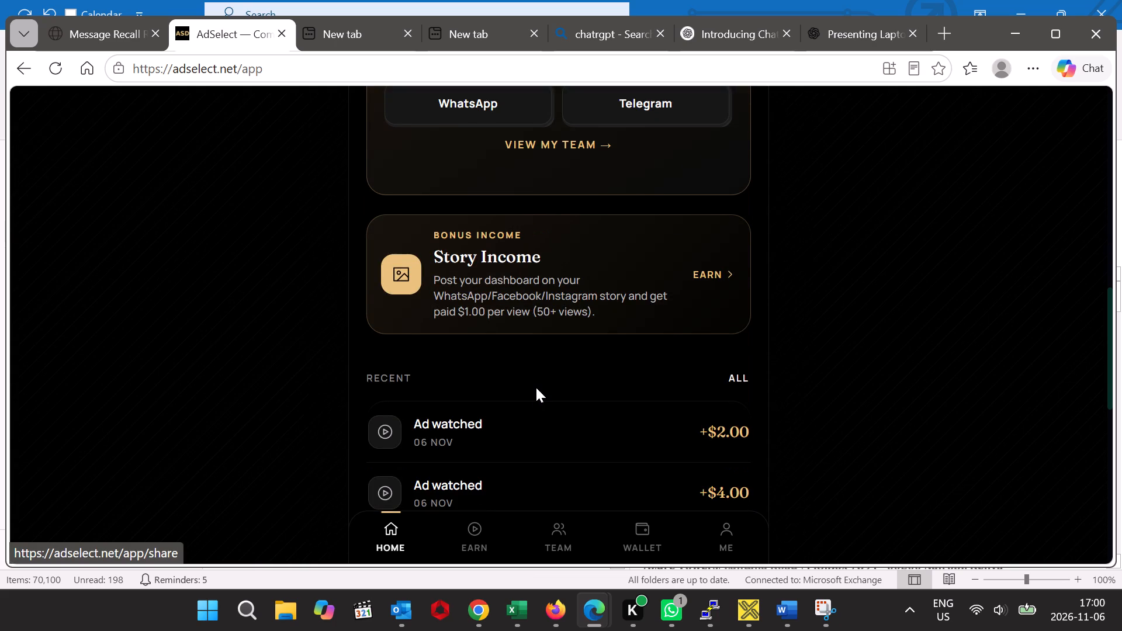
pyautogui.scroll(-1, 536, 387)
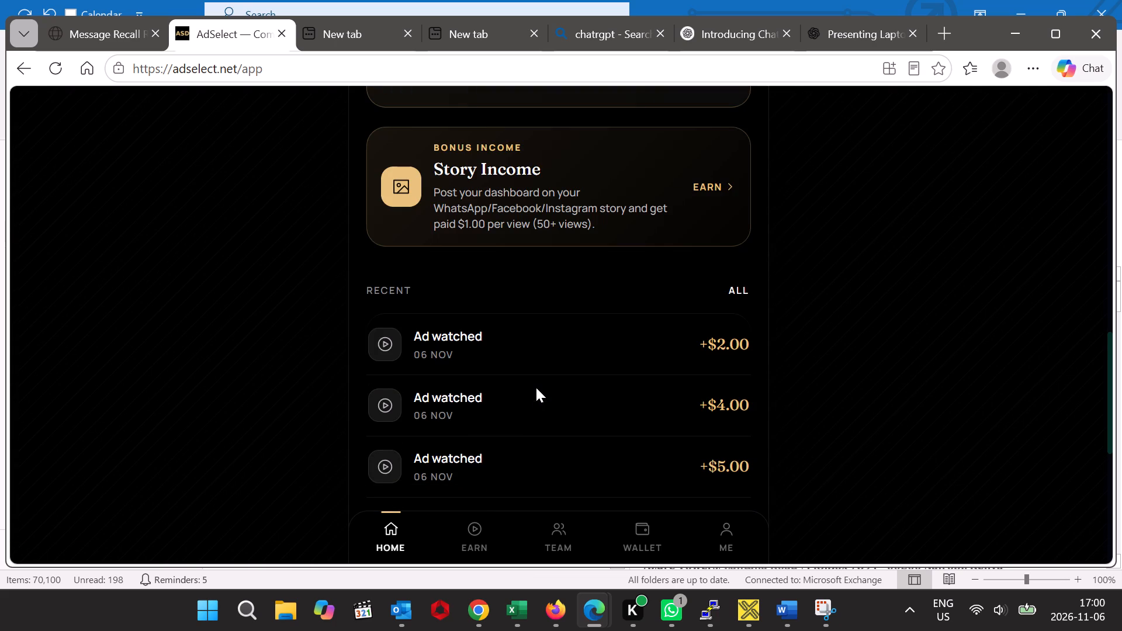
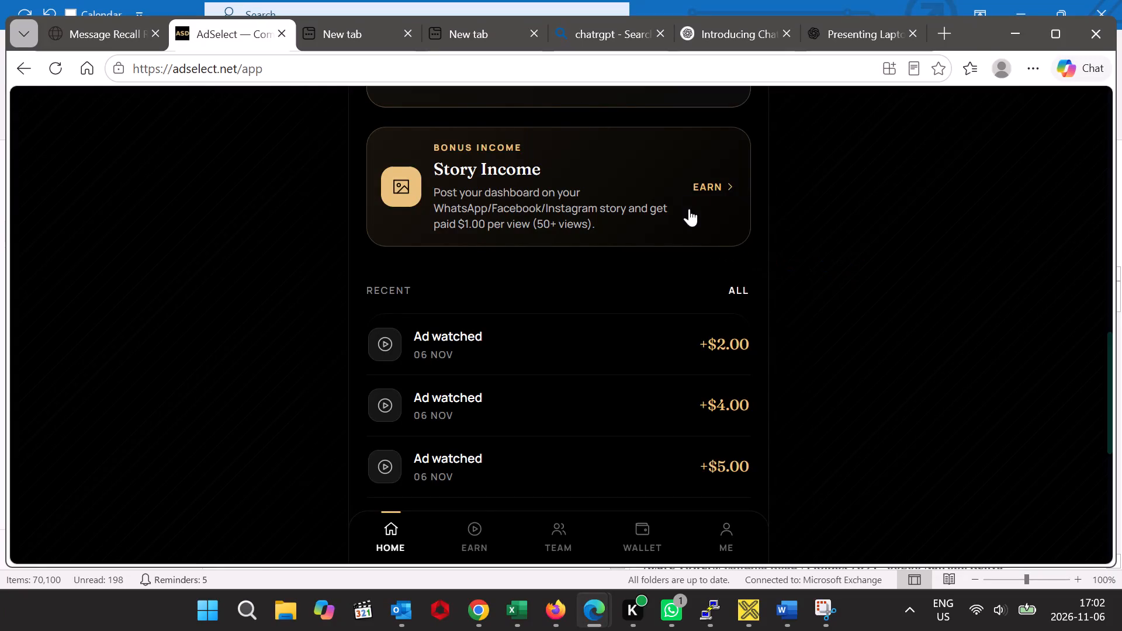
# Open AdSelect's Story Income page and read how it works, including the story requirements and posting instructions.
pyautogui.click(697, 182)
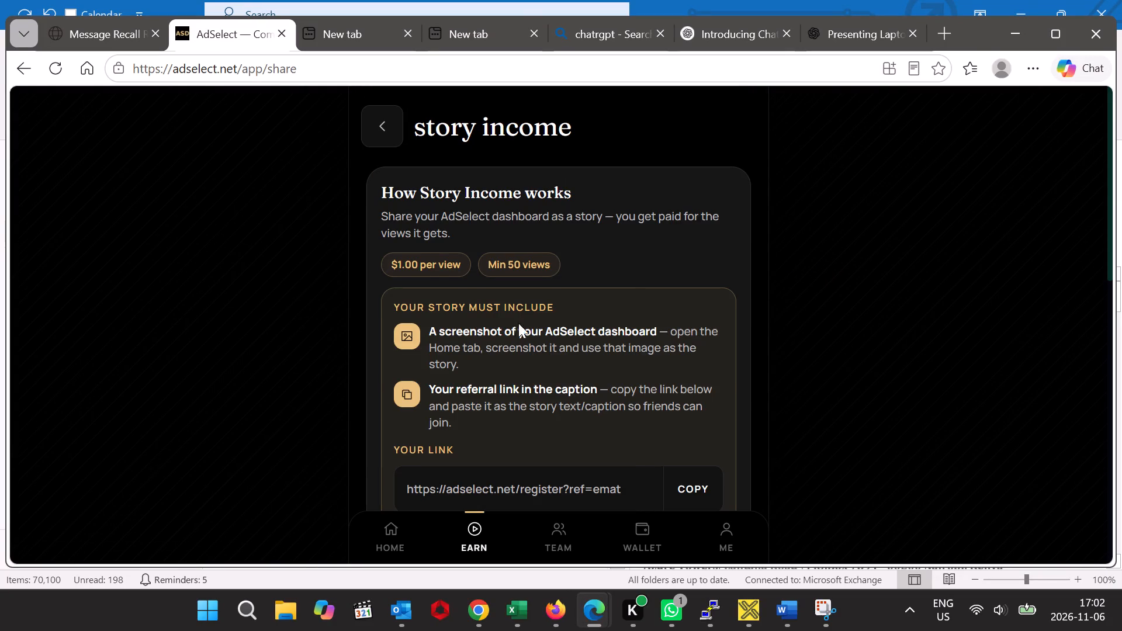
pyautogui.scroll(-2, 518, 323)
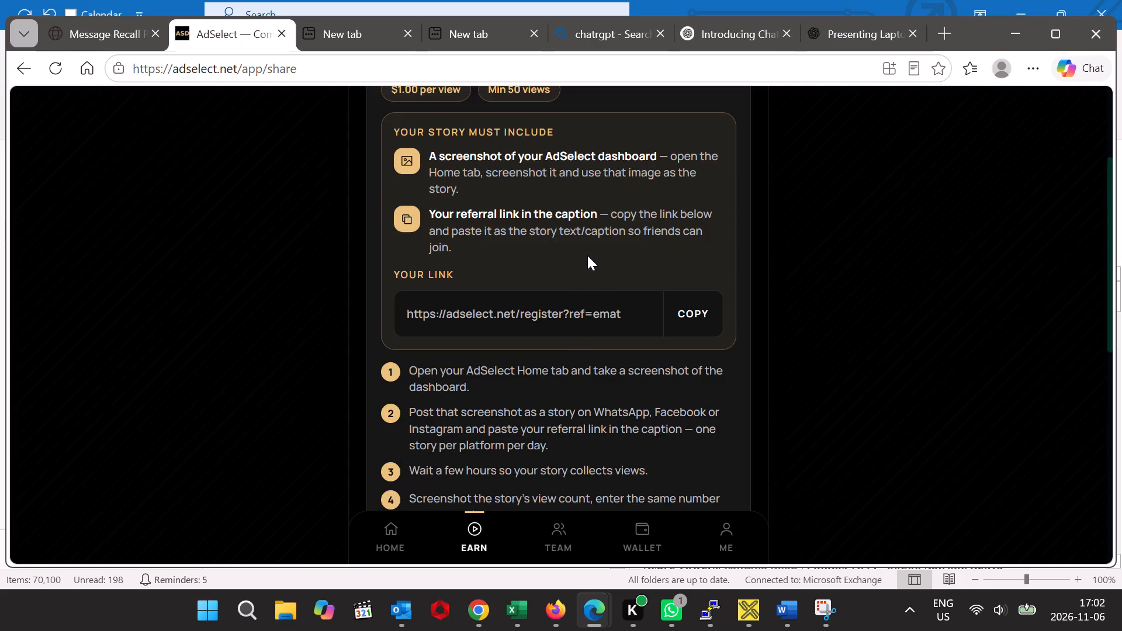
pyautogui.scroll(4, 587, 255)
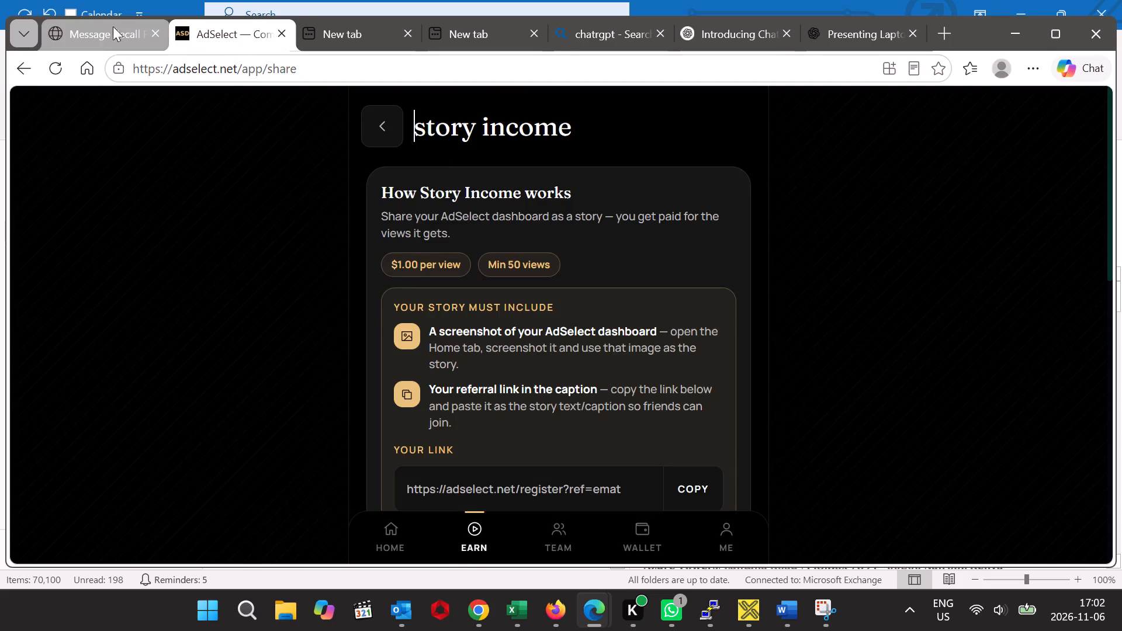
pyautogui.click(107, 25)
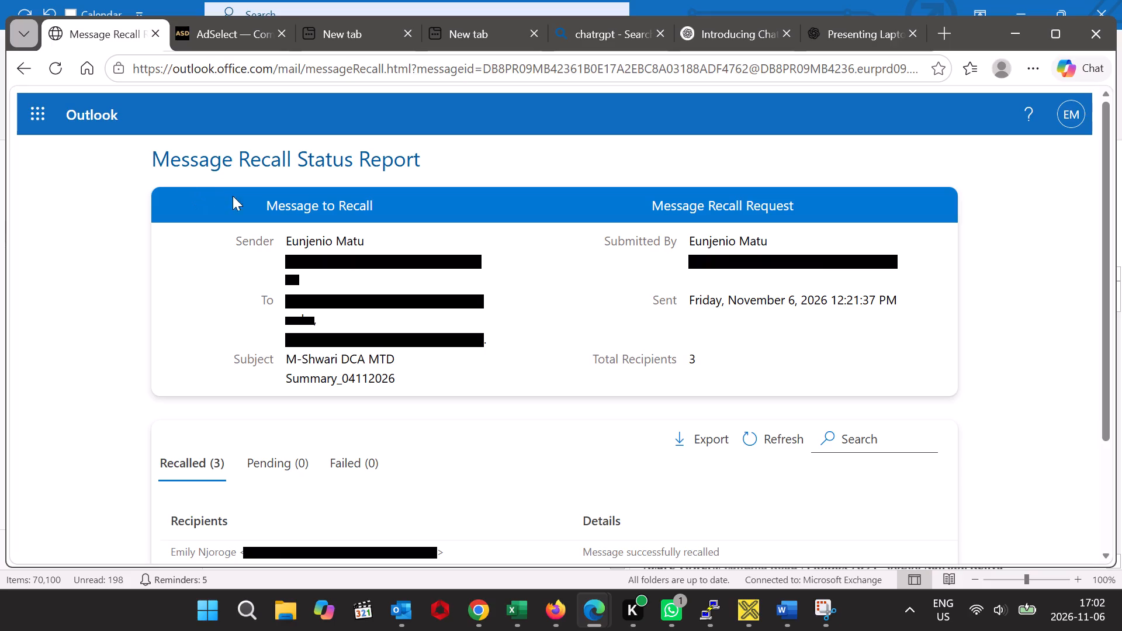